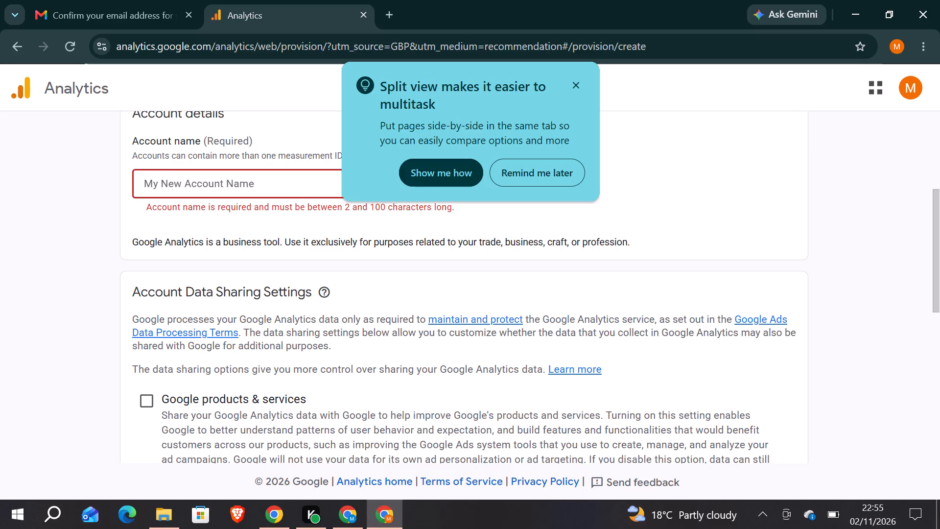
# Enter Malemo-Tech Electronics as the account name in the account details.
pyautogui.write('alem')
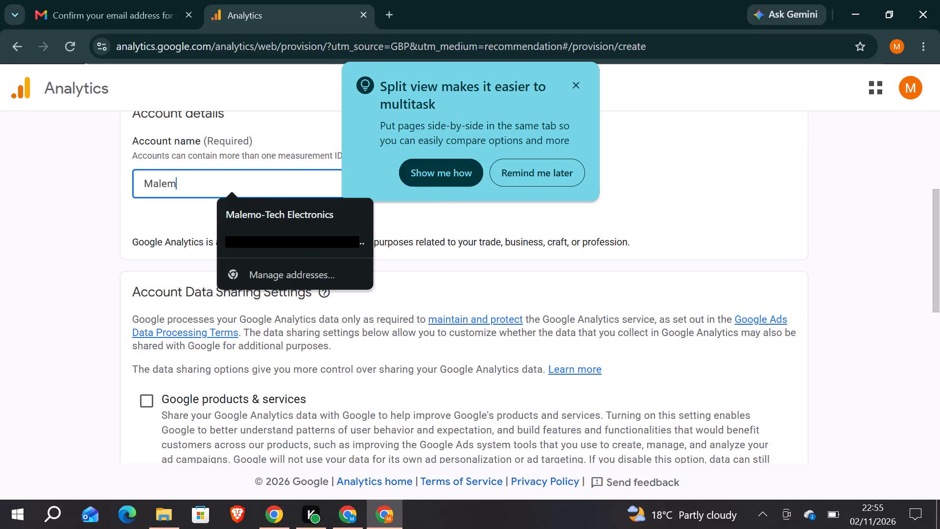
pyautogui.click(262, 209)
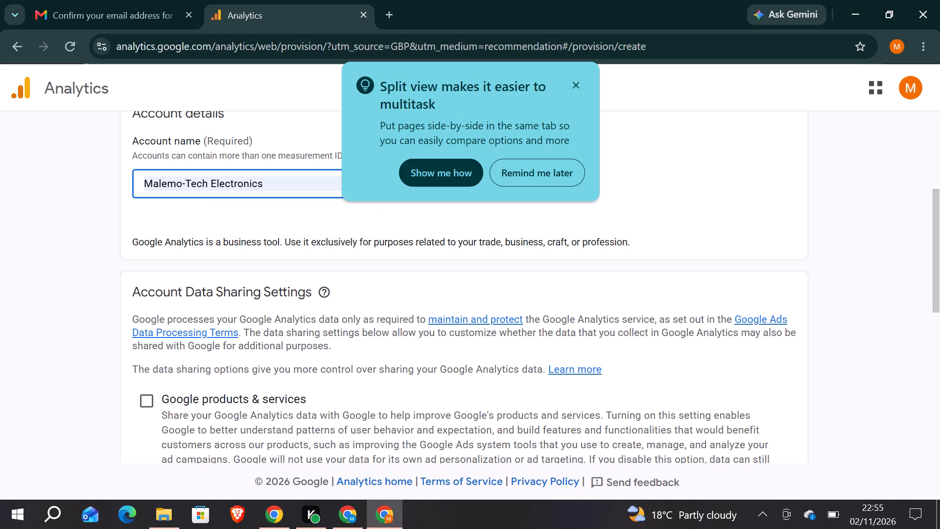
pyautogui.click(287, 180)
# Enable the Google products & services option in the account data sharing settings.
pyautogui.scroll(-1, 134, 399)
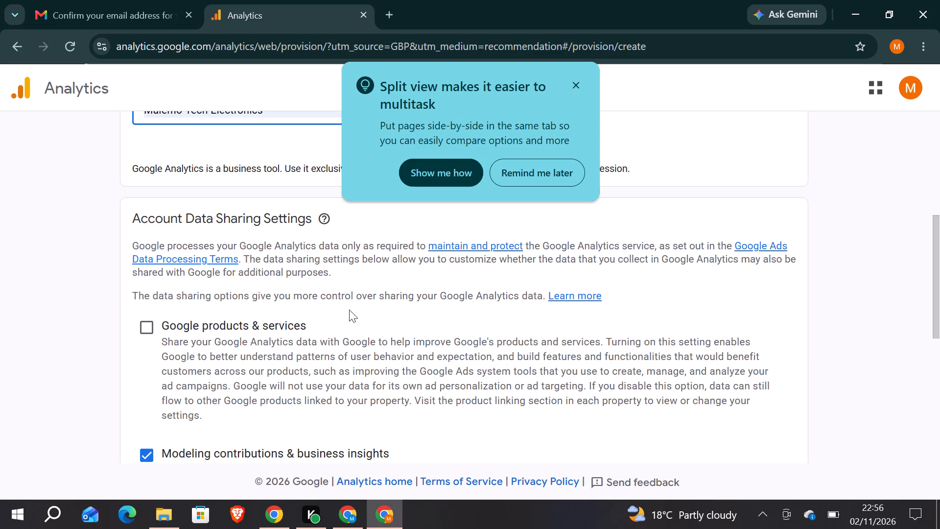
pyautogui.click(140, 334)
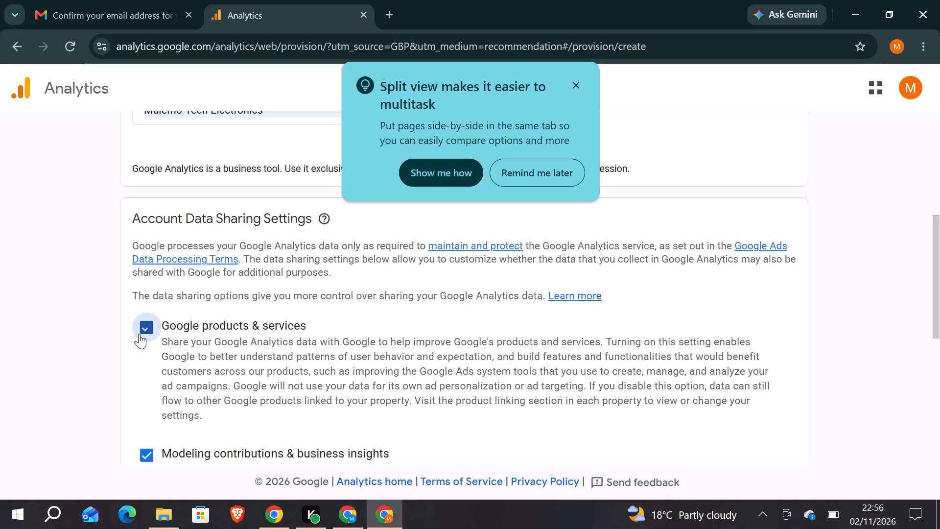
pyautogui.scroll(-4, 267, 373)
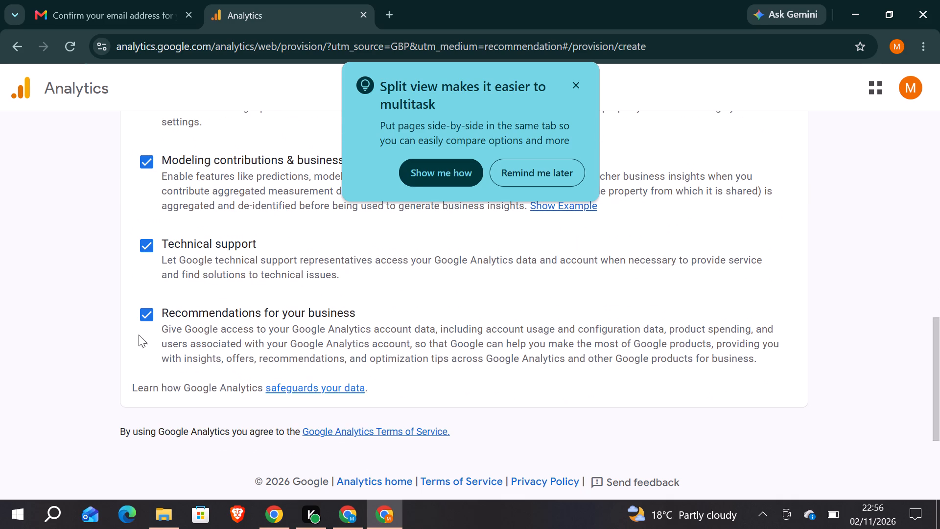
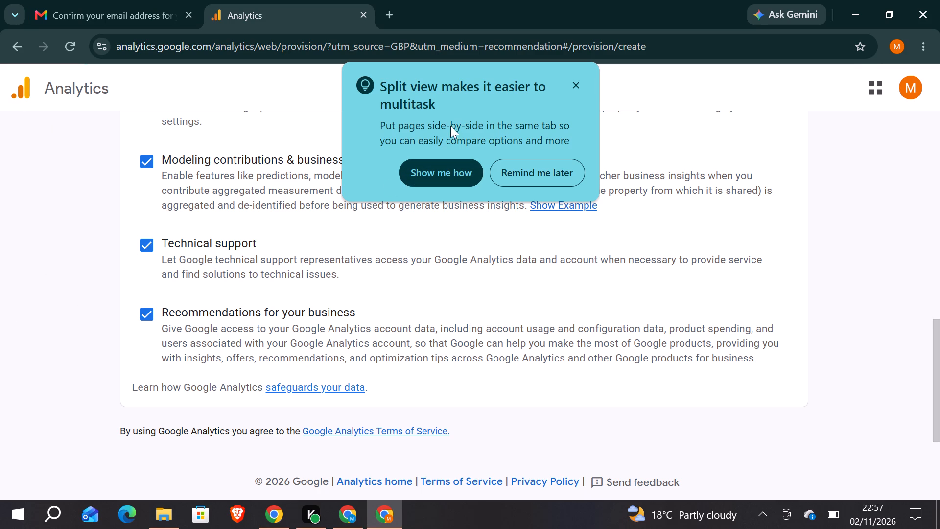
# Dismiss the split view suggestion and continue from account creation to property creation.
pyautogui.click(576, 82)
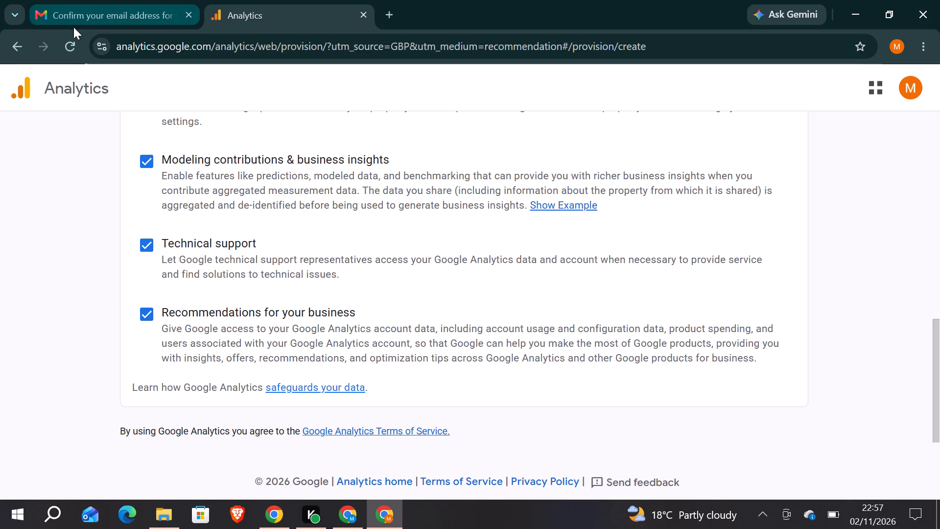
pyautogui.scroll(-1, 316, 499)
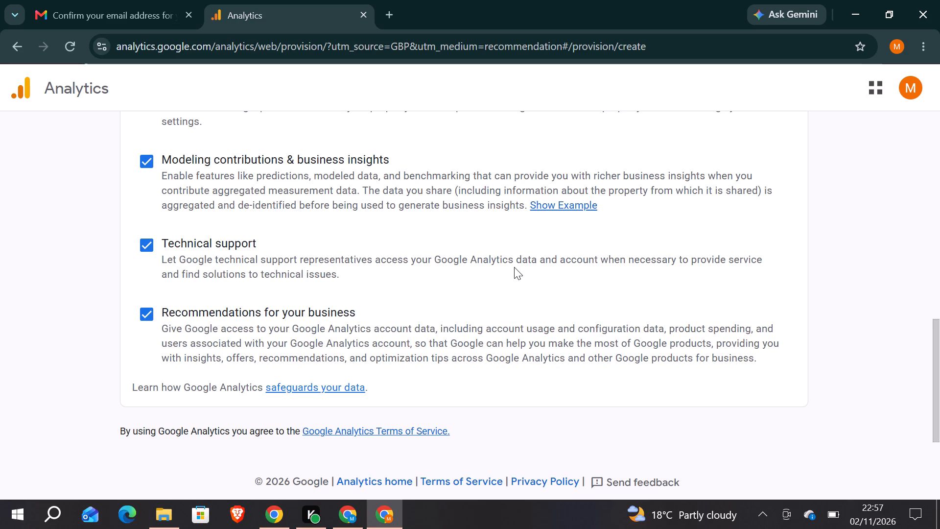
pyautogui.scroll(-1, 500, 289)
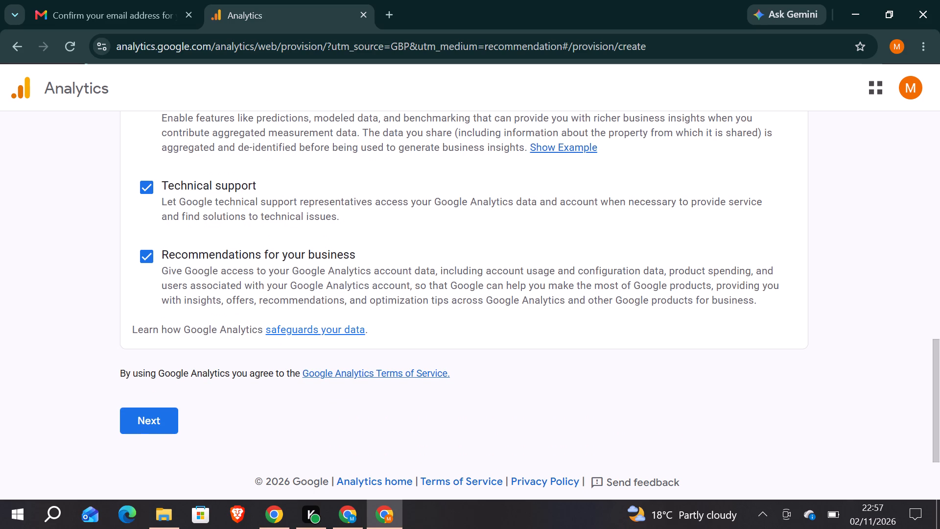
pyautogui.scroll(-2, 278, 274)
pyautogui.click(170, 423)
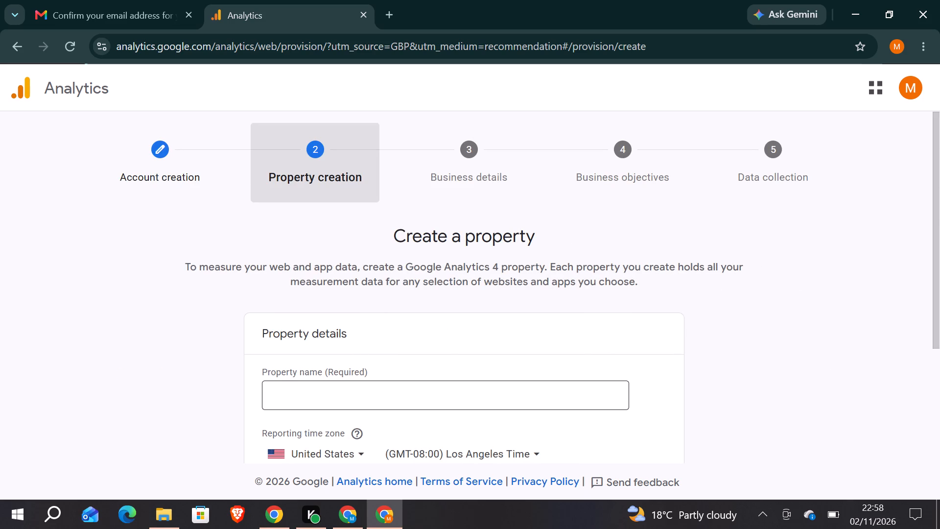
# Enter Malemo-Tech Electronics as the property name in the property details.
pyautogui.scroll(-1, 303, 407)
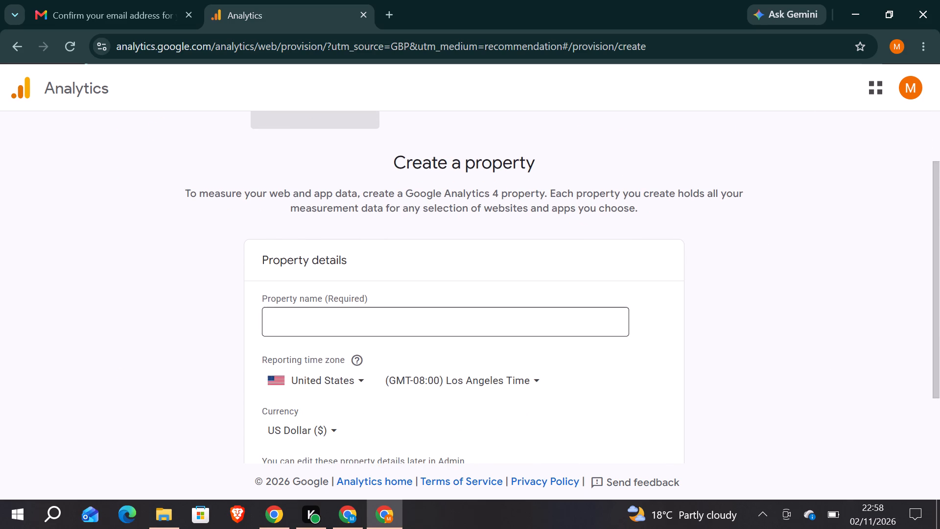
pyautogui.click(282, 322)
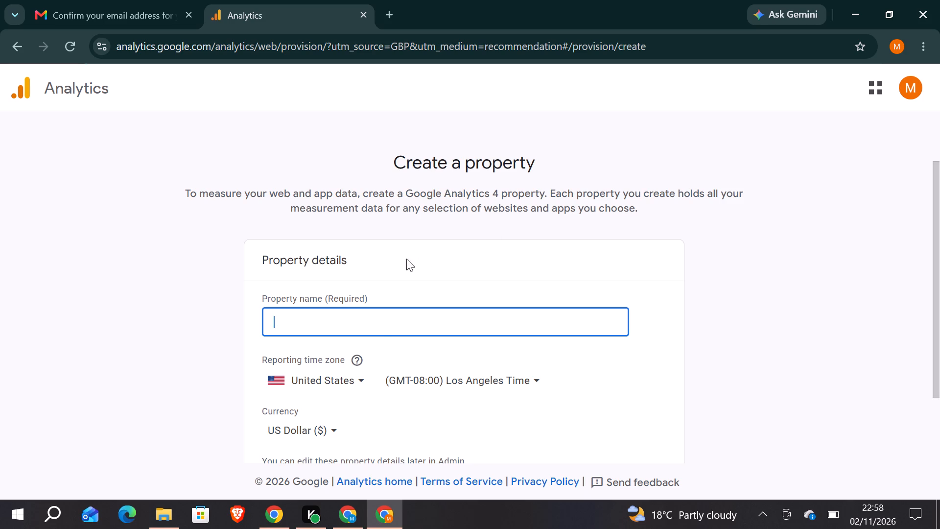
pyautogui.scroll(-2, 378, 337)
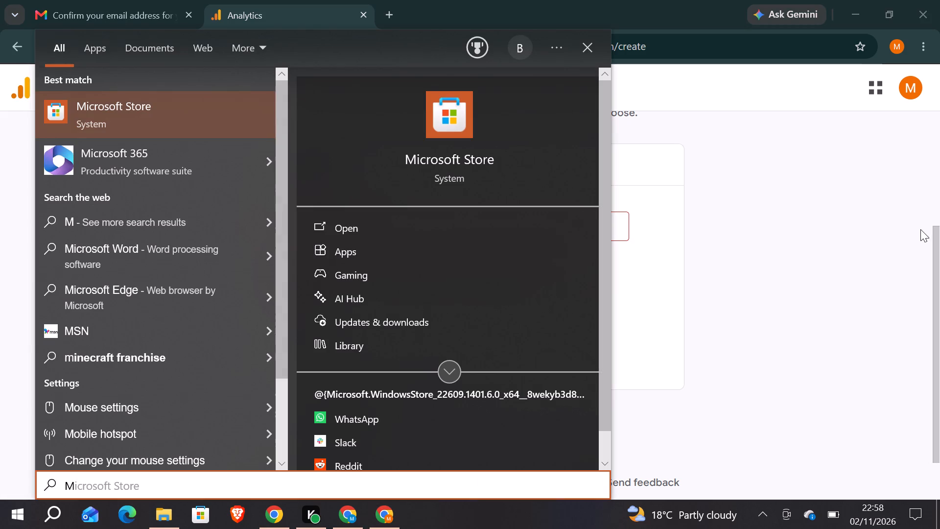
pyautogui.moveTo(846, 254); pyautogui.dragTo(842, 261)
pyautogui.click(308, 231)
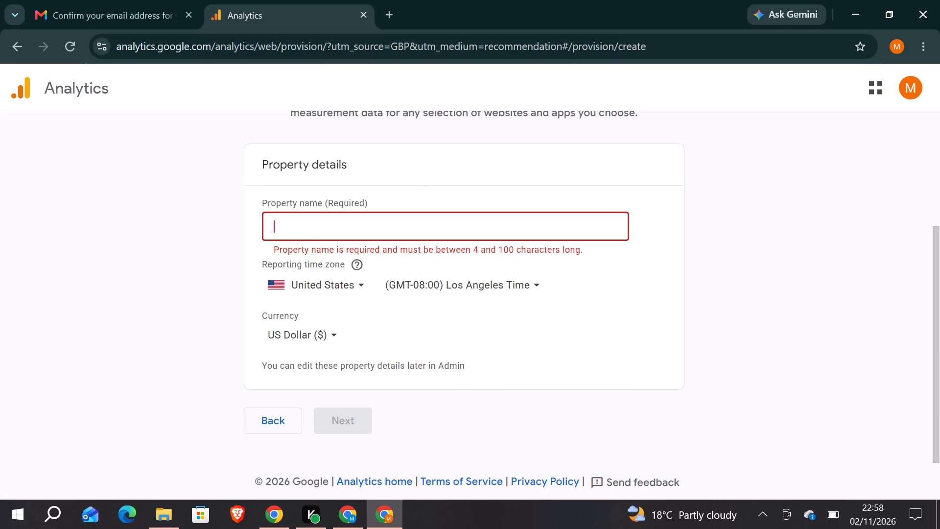
pyautogui.press('m')
pyautogui.press('a')
pyautogui.write('le')
pyautogui.press('m')
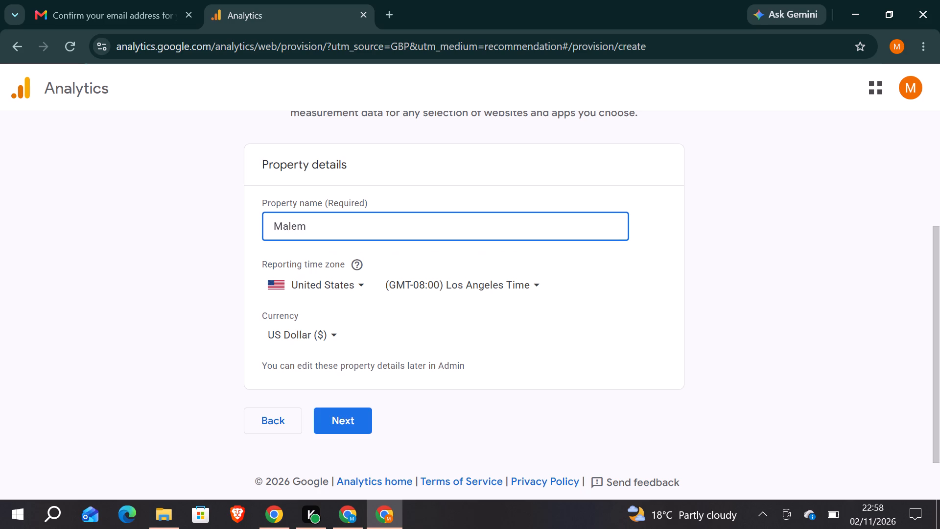
pyautogui.press('o')
pyautogui.press('-')
pyautogui.press('e')
pyautogui.write('ch')
pyautogui.press('space')
pyautogui.write('le')
pyautogui.write('ctro')
pyautogui.write('nics')
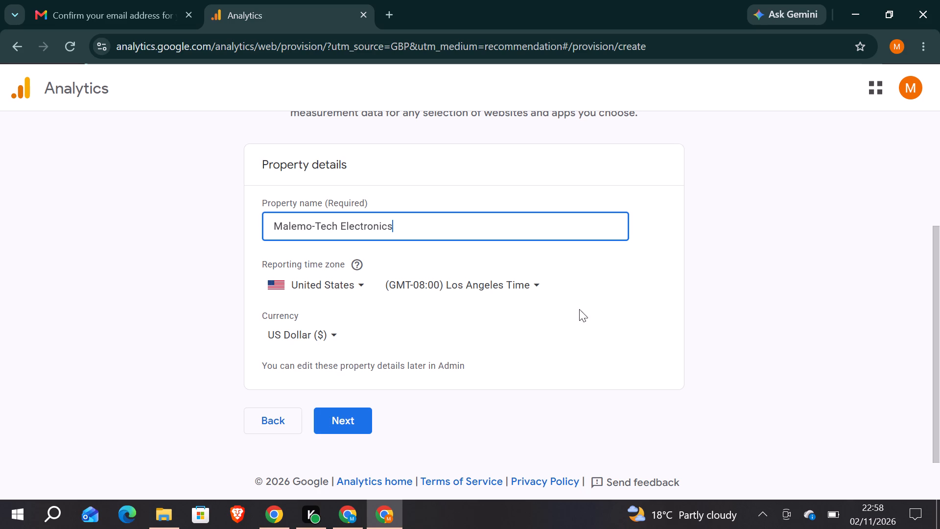
# Set the property's reporting time zone country to Kenya.
pyautogui.click(341, 283)
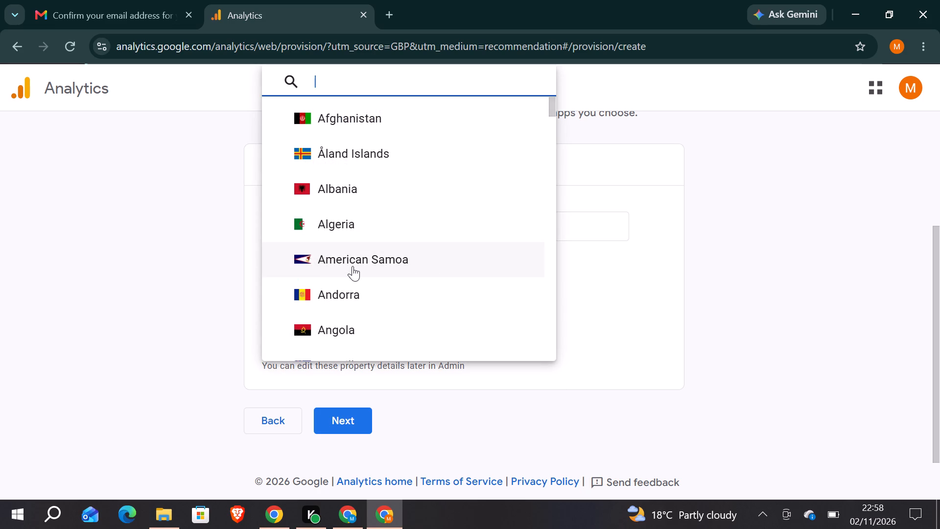
pyautogui.press('k')
pyautogui.write('en')
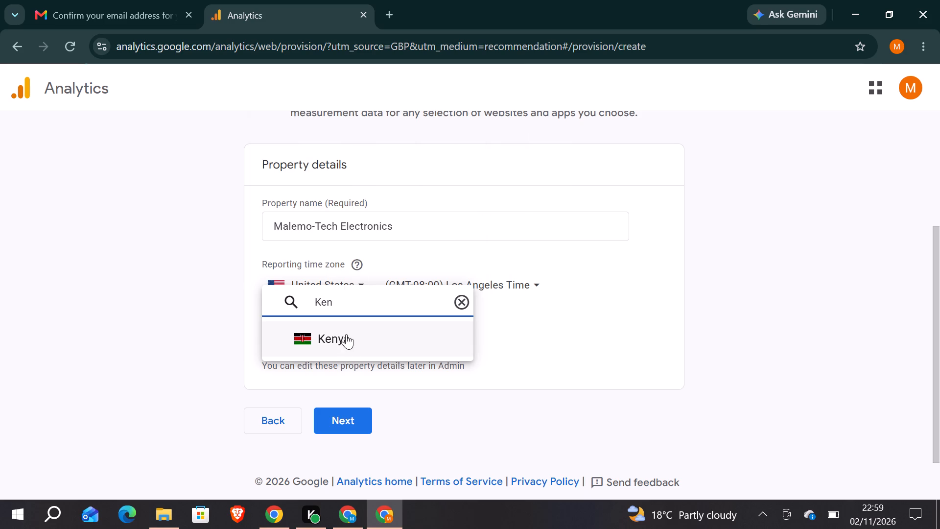
pyautogui.click(348, 339)
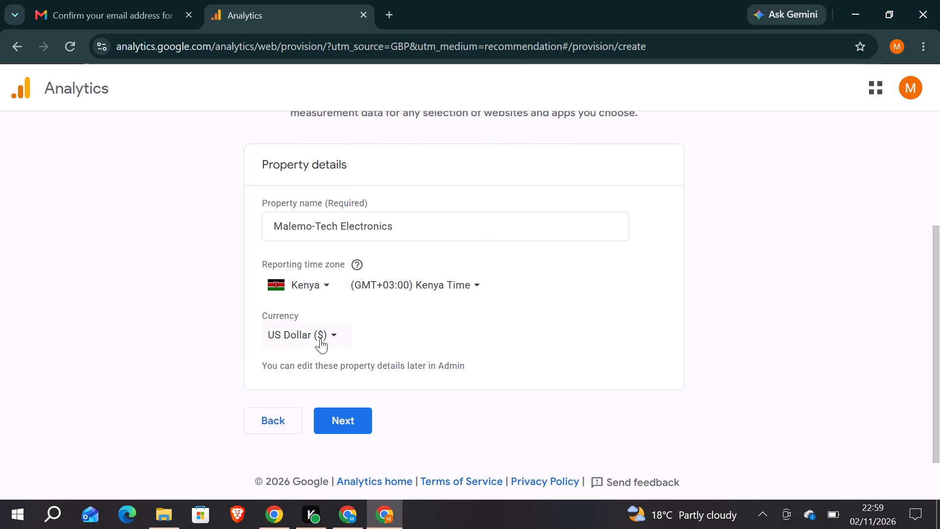
# Set the property's currency to Kenyan Shilling (Ksh) and continue to the business details.
pyautogui.click(321, 331)
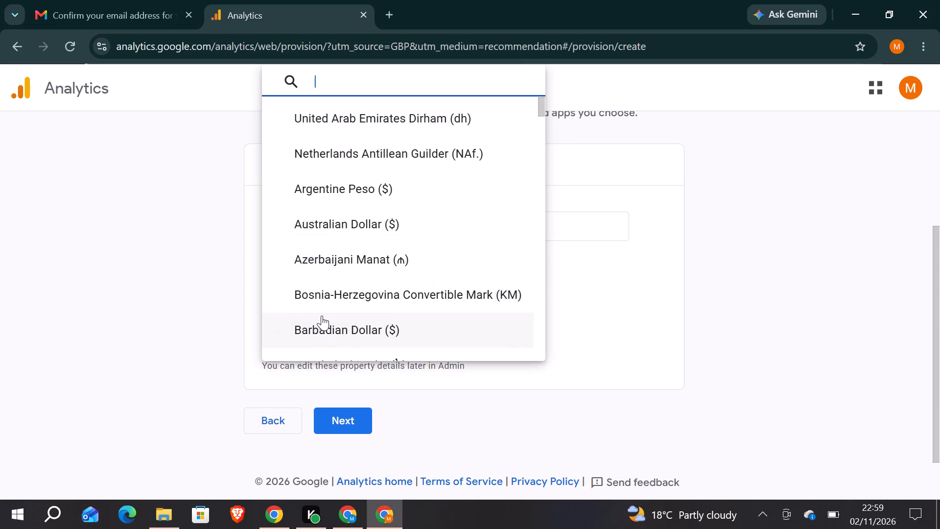
pyautogui.write('KEN')
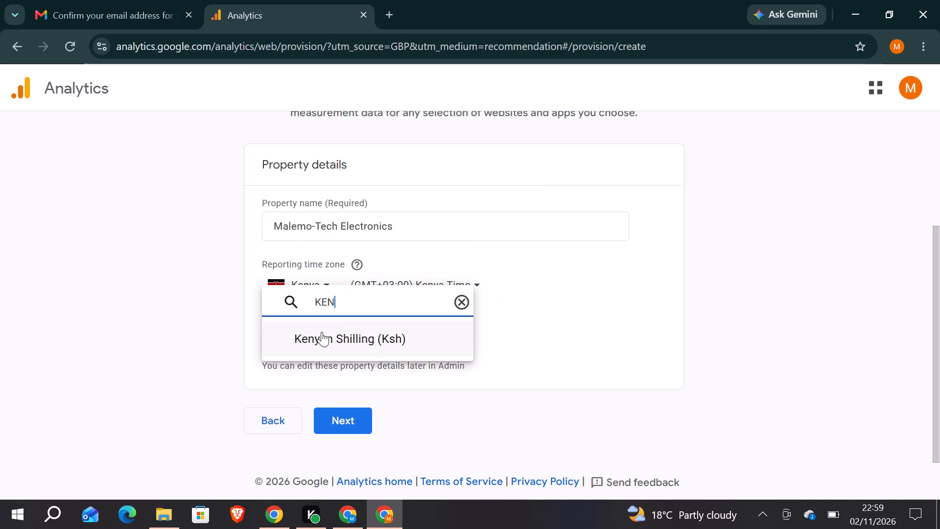
pyautogui.click(322, 334)
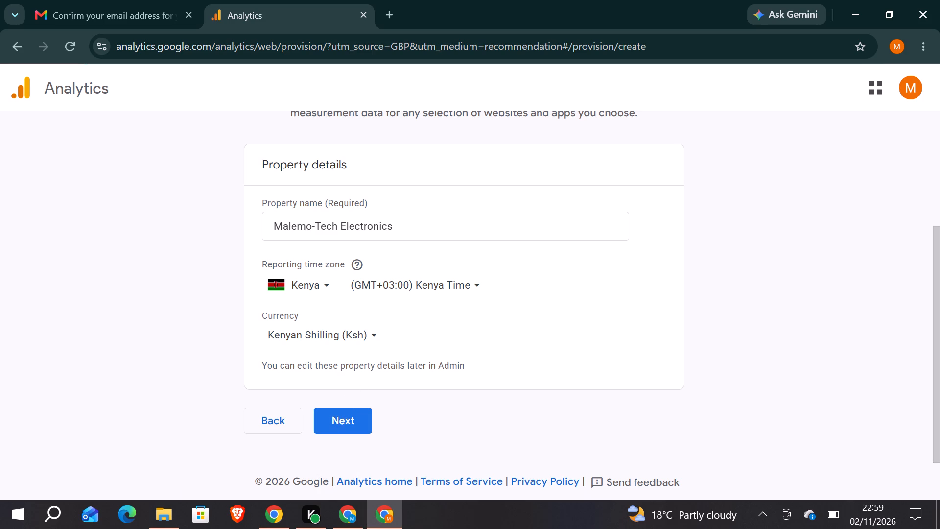
pyautogui.click(349, 426)
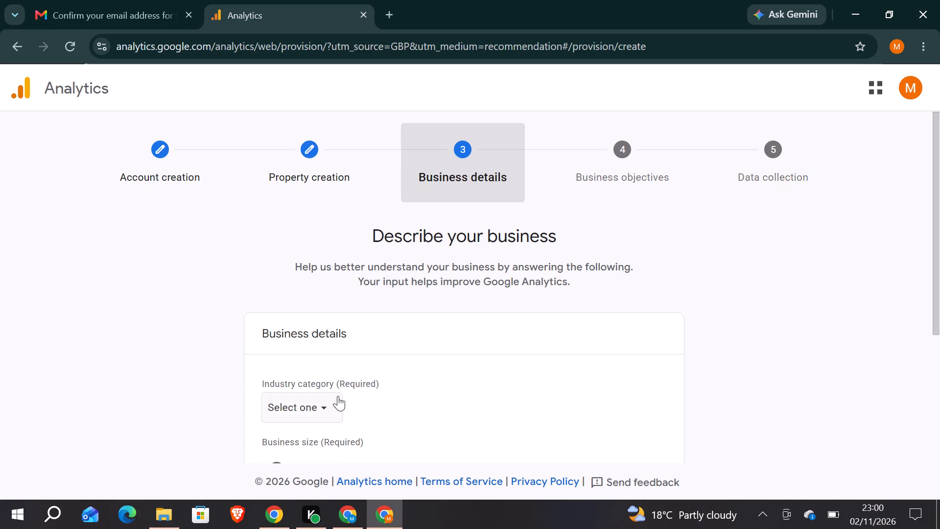
# Choose Computers & Electronics as the industry category in the business details.
pyautogui.scroll(-1, 324, 400)
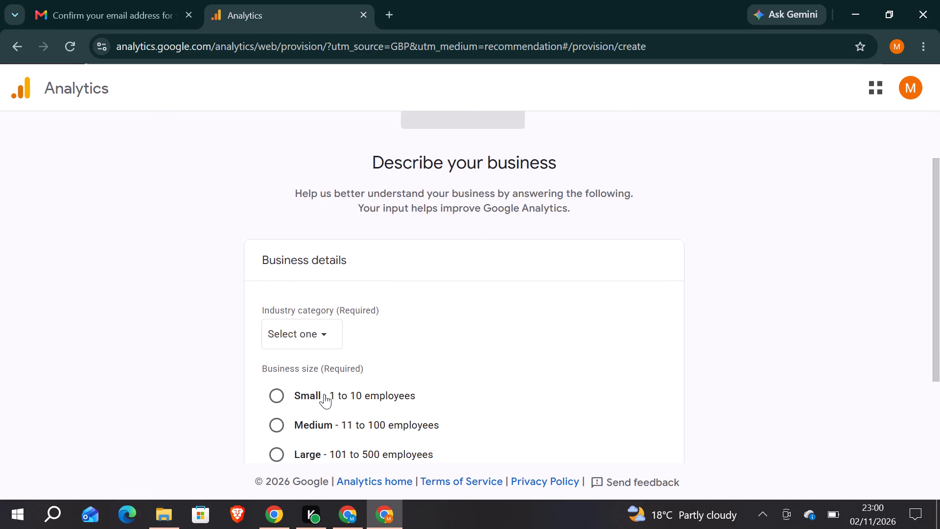
pyautogui.click(328, 336)
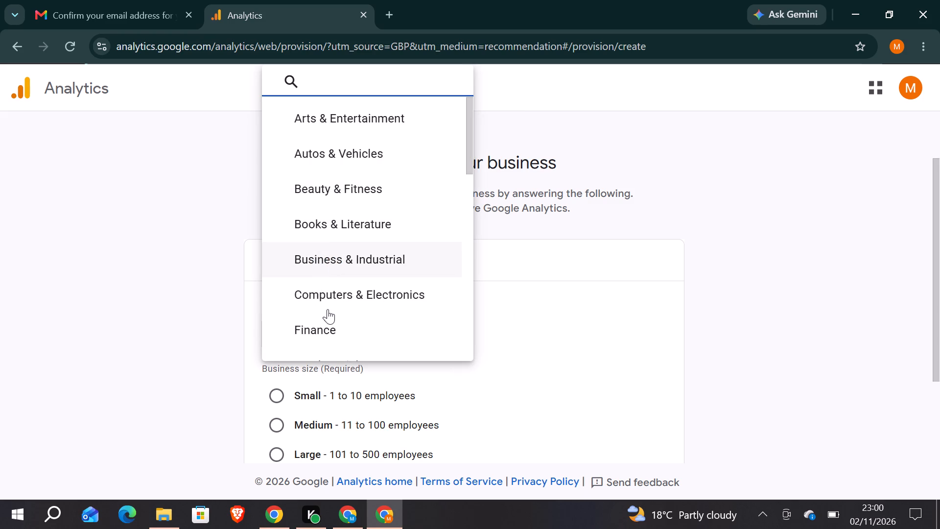
pyautogui.click(347, 298)
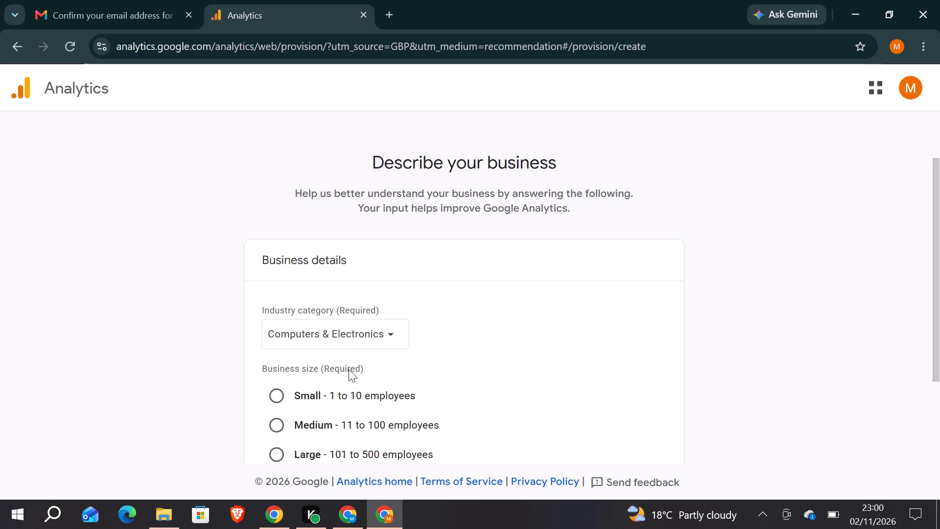
# Choose Small - 1 to 10 employees as the business size and continue to the business objectives.
pyautogui.scroll(-1, 342, 368)
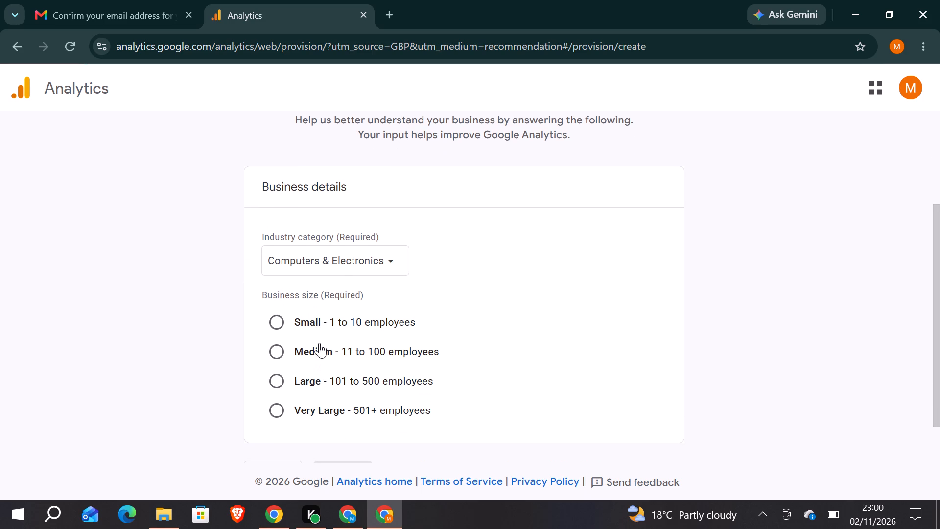
pyautogui.click(275, 321)
pyautogui.scroll(-1, 296, 342)
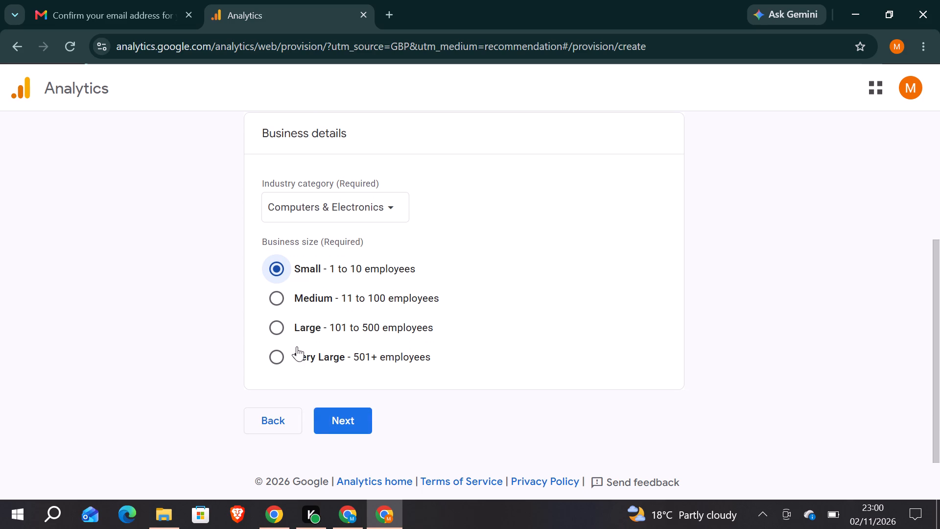
pyautogui.scroll(-1, 300, 351)
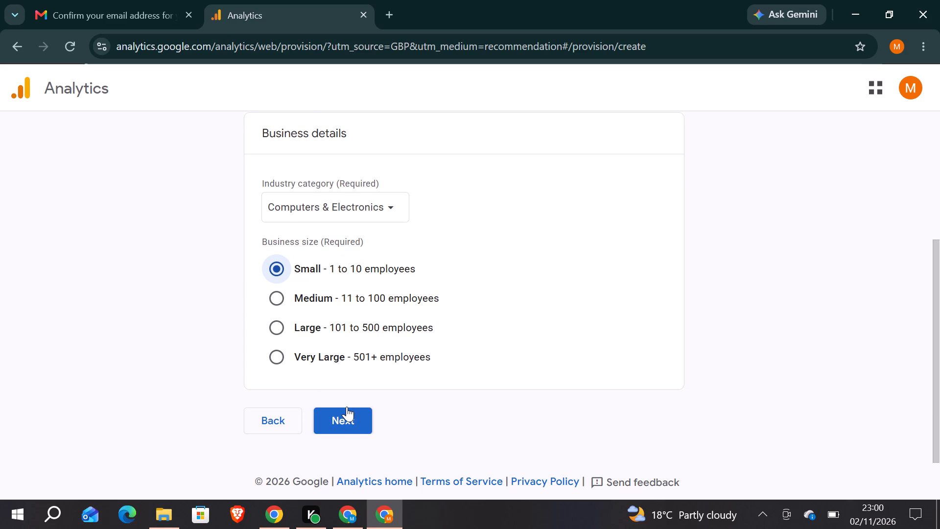
pyautogui.moveTo(347, 407); pyautogui.dragTo(344, 412)
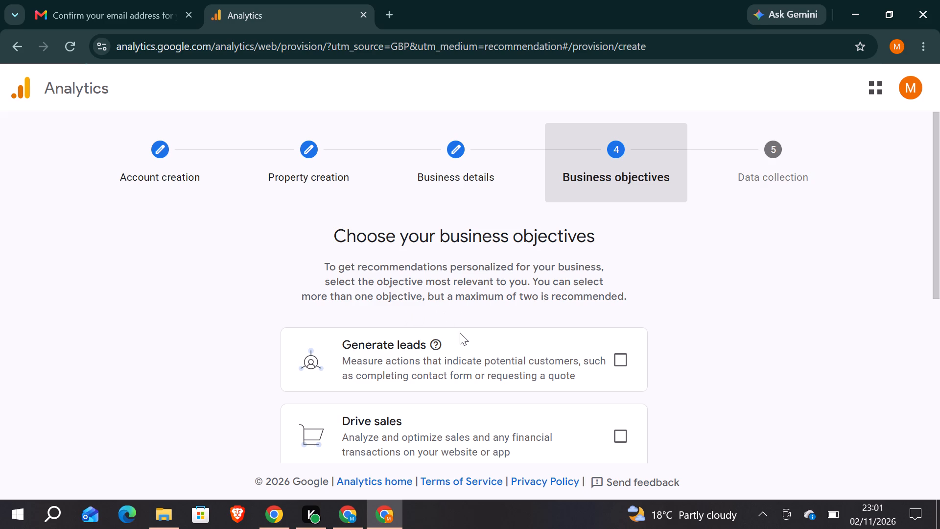
# Select Generate leads, Drive sales, and View user engagement & retention as business objectives, and submit the account for creation.
pyautogui.scroll(-1, 497, 376)
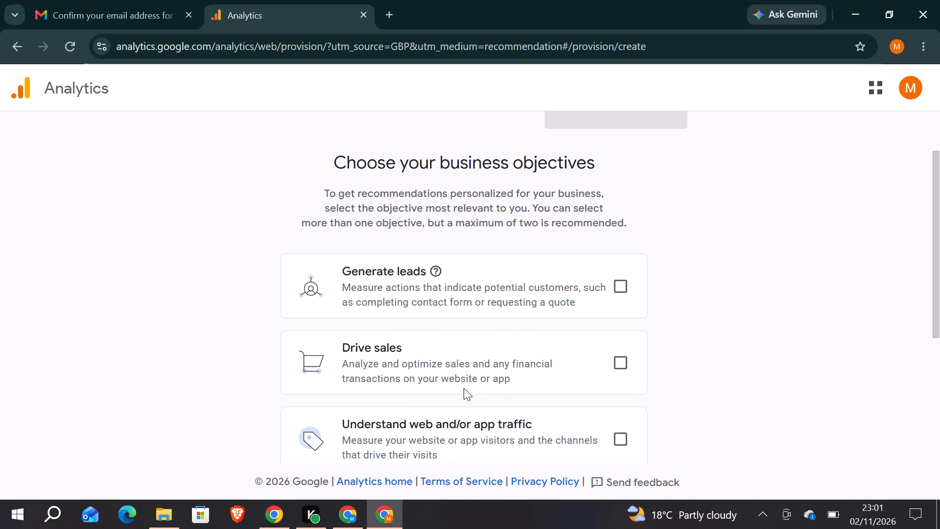
pyautogui.click(591, 300)
pyautogui.click(611, 293)
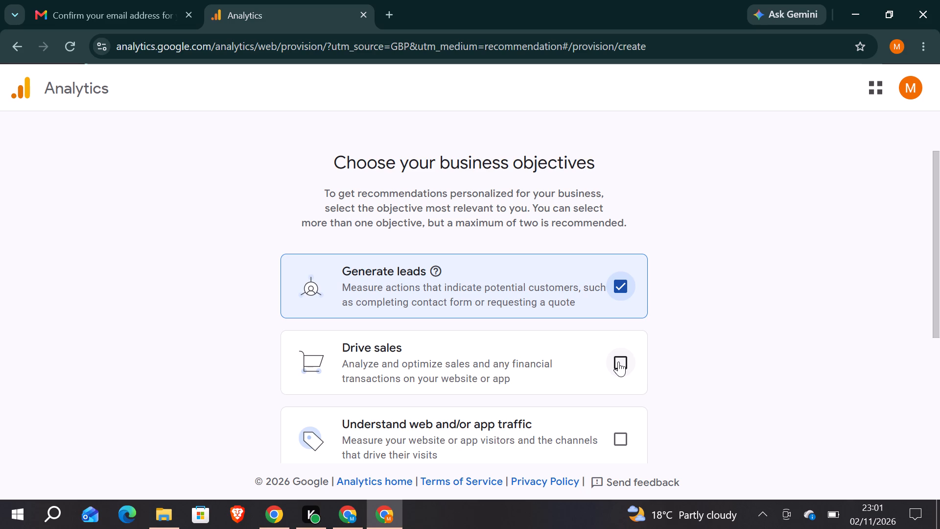
pyautogui.click(618, 361)
pyautogui.scroll(-2, 604, 385)
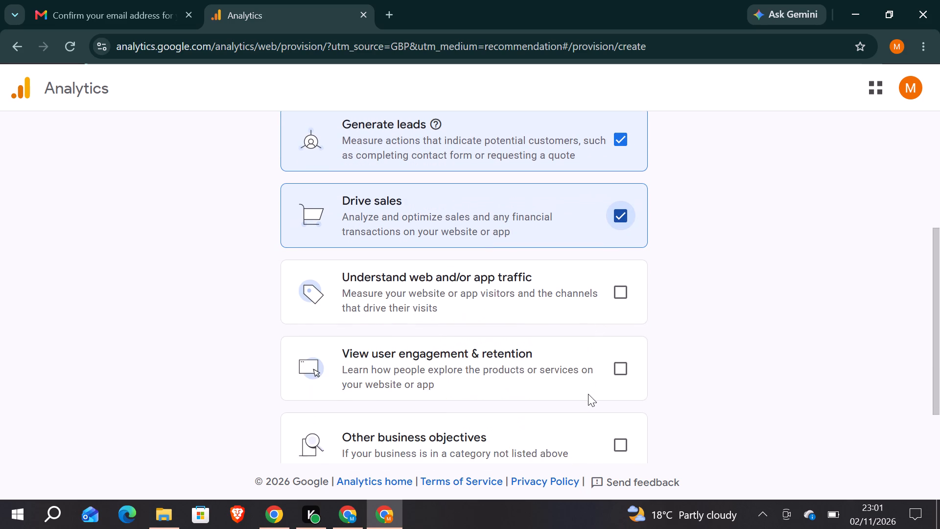
pyautogui.click(620, 368)
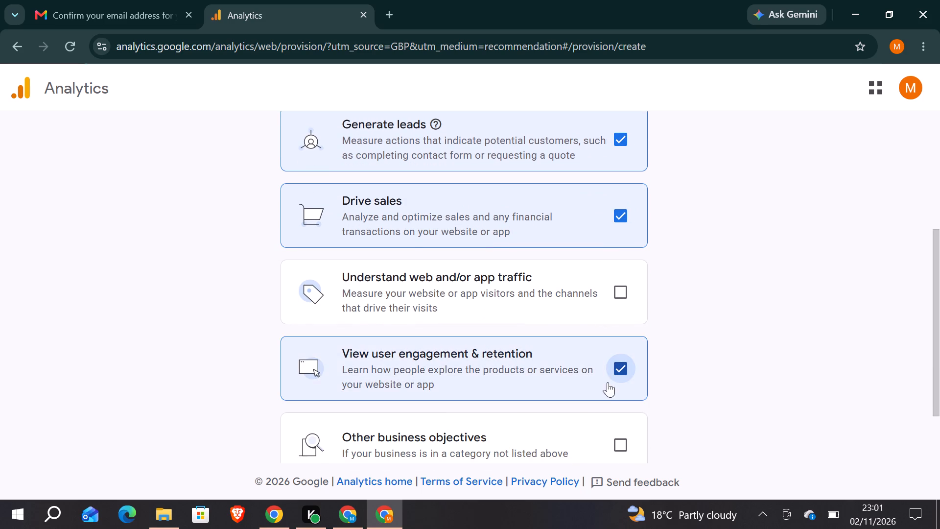
pyautogui.scroll(-3, 599, 395)
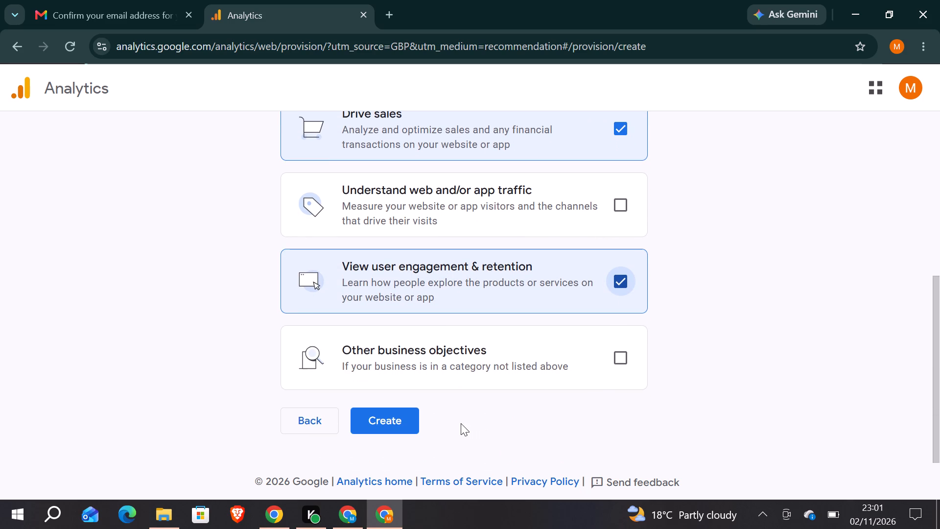
pyautogui.click(399, 418)
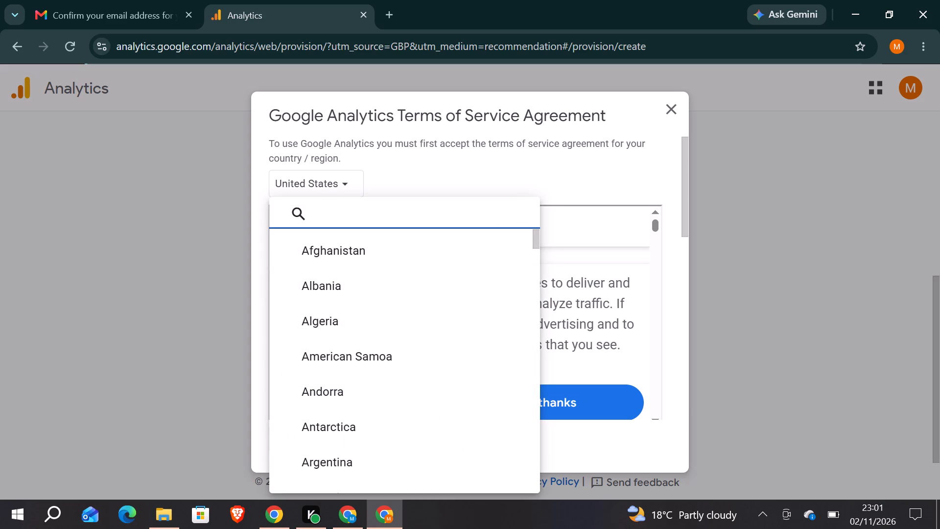
# Set the country of the Google Analytics Terms of Service Agreement to Kenya.
pyautogui.press('k')
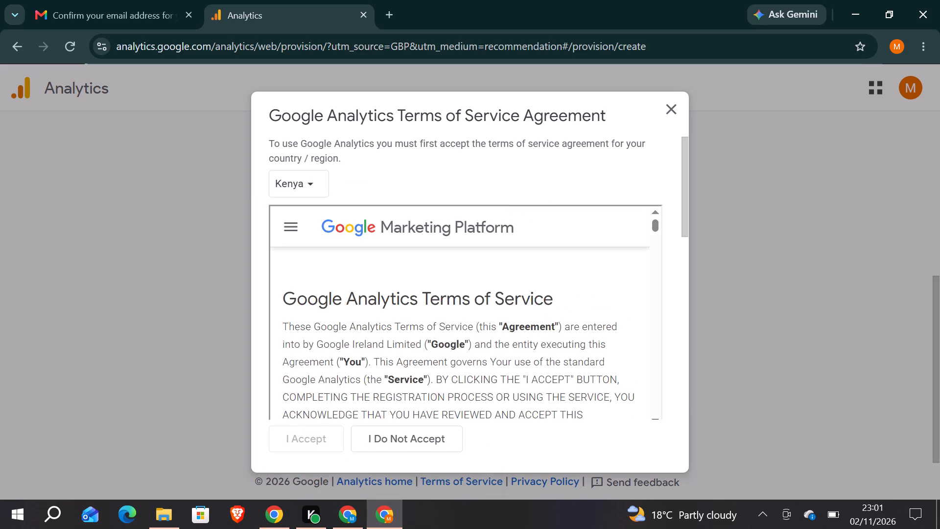
# Agree to the use of cookies in the embedded Google Marketing Platform terms page.
pyautogui.scroll(-1, 380, 361)
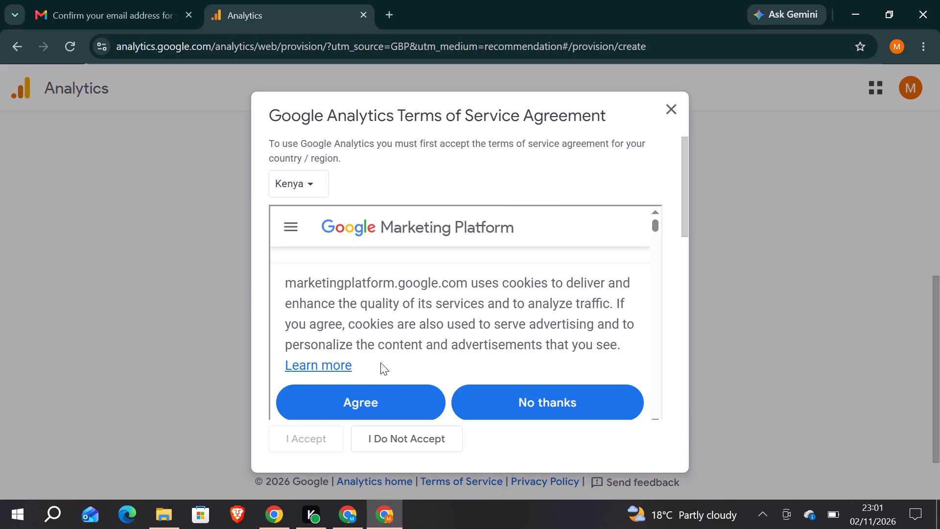
pyautogui.scroll(-3, 380, 362)
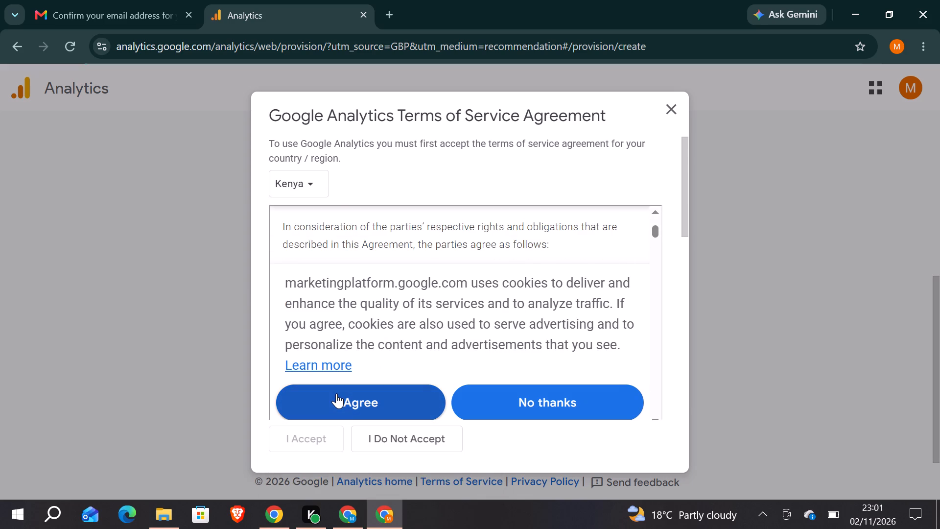
pyautogui.scroll(-1, 338, 393)
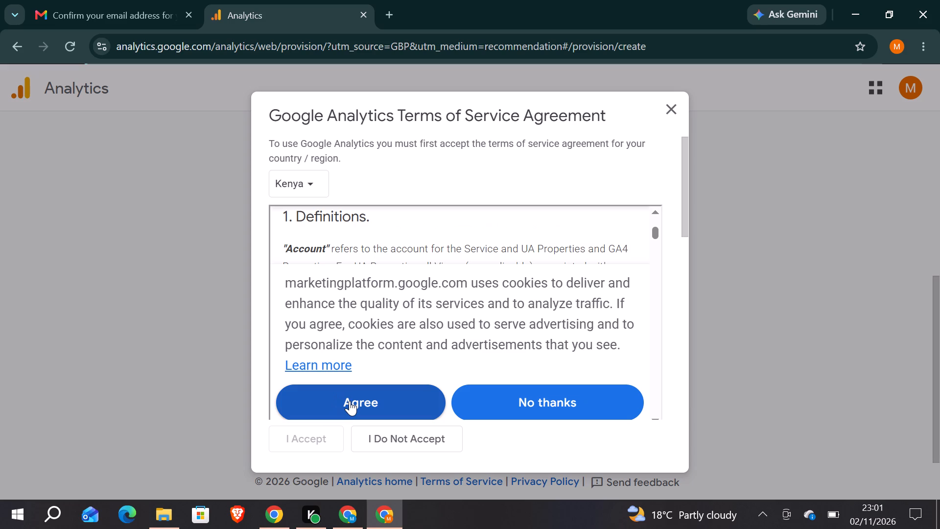
pyautogui.click(350, 401)
# Review the Google Analytics Terms of Service text for Kenya through to its end.
pyautogui.scroll(1, 360, 407)
pyautogui.scroll(-1, 360, 410)
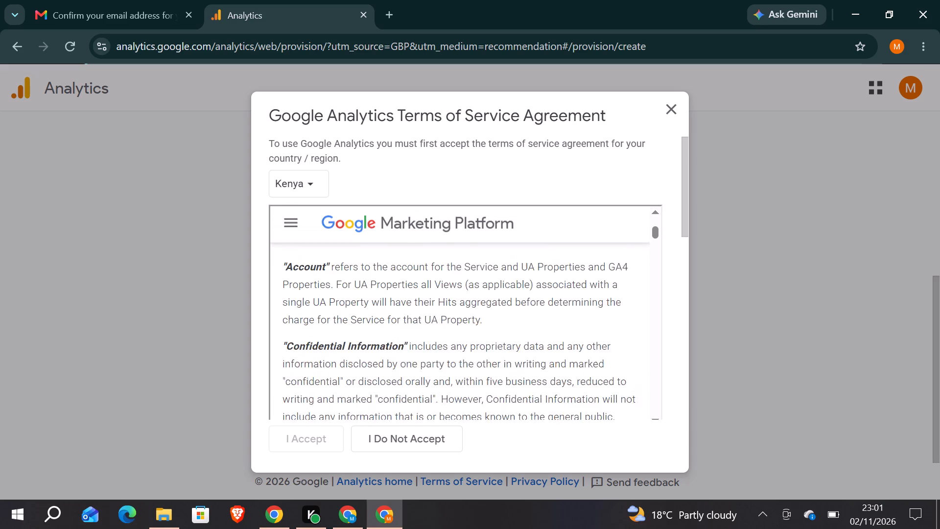
pyautogui.scroll(-3, 342, 417)
pyautogui.scroll(-11, 352, 337)
pyautogui.scroll(1, 364, 344)
pyautogui.scroll(-8, 383, 337)
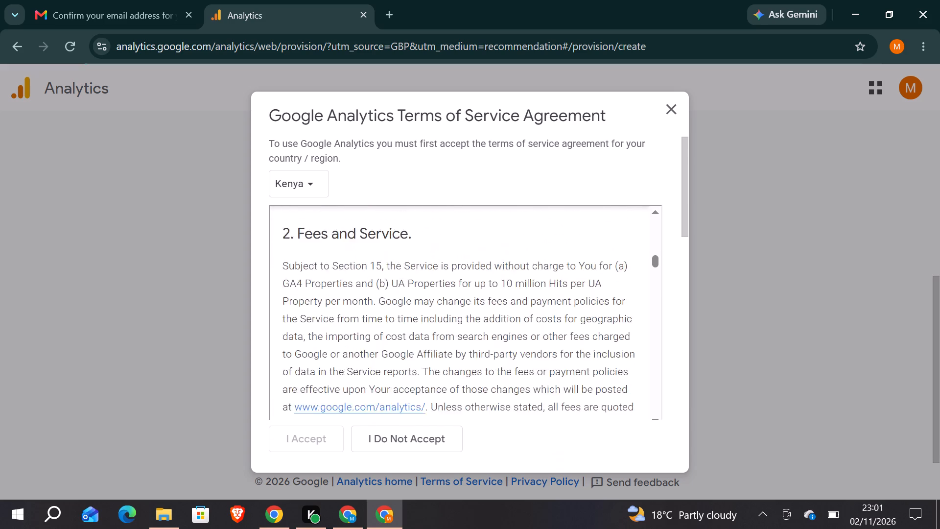
pyautogui.scroll(-20, 385, 332)
pyautogui.scroll(-3, 385, 332)
pyautogui.scroll(1, 401, 327)
pyautogui.scroll(-18, 405, 326)
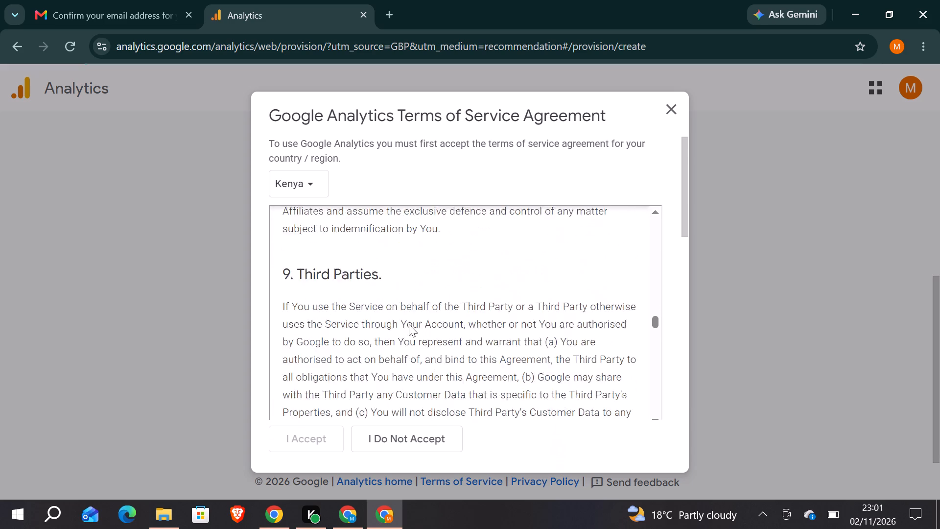
pyautogui.scroll(-5, 409, 324)
pyautogui.scroll(1, 410, 323)
pyautogui.scroll(-20, 410, 323)
pyautogui.scroll(-11, 410, 323)
pyautogui.scroll(1, 414, 324)
pyautogui.scroll(-2, 416, 328)
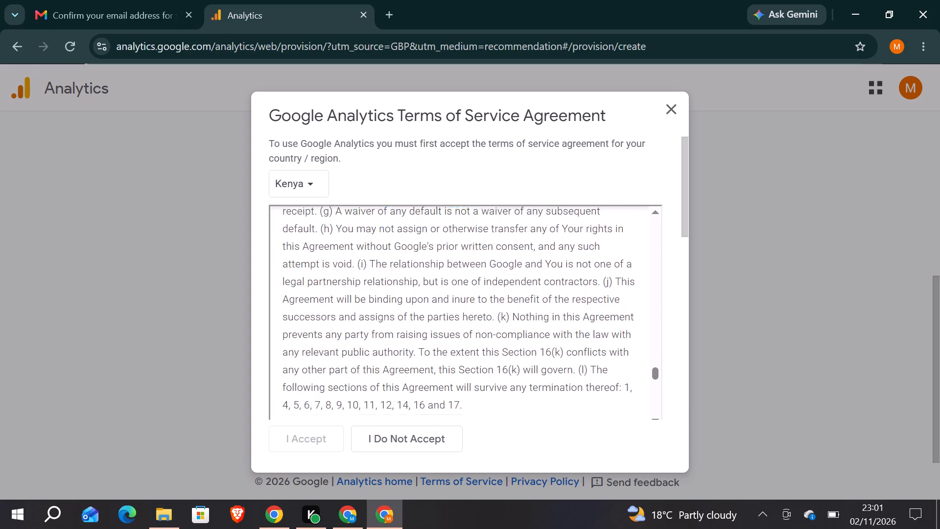
pyautogui.scroll(-13, 416, 329)
pyautogui.scroll(1, 418, 330)
pyautogui.scroll(-20, 421, 331)
pyautogui.scroll(-6, 421, 331)
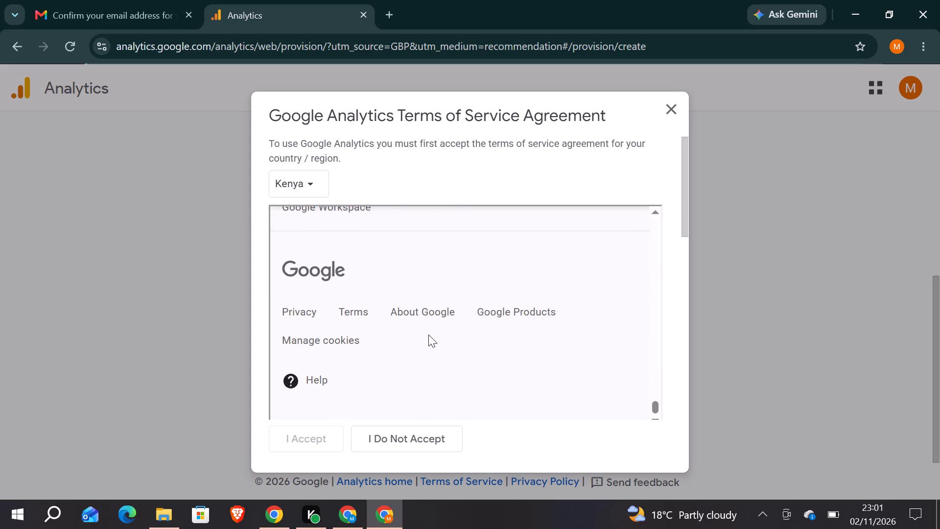
# Review the Measurement Controller-Controller Data Protection Terms for data shared with Google.
pyautogui.scroll(-6, 428, 348)
pyautogui.scroll(-19, 396, 397)
pyautogui.scroll(1, 403, 327)
pyautogui.scroll(-3, 403, 327)
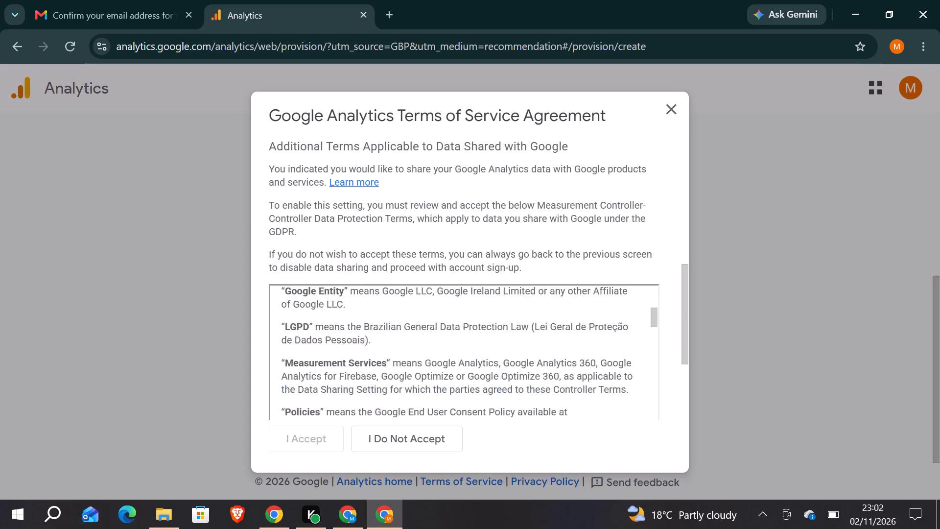
pyautogui.scroll(-16, 403, 327)
pyautogui.scroll(1, 418, 325)
pyautogui.scroll(-7, 418, 325)
pyautogui.scroll(1, 418, 325)
pyautogui.scroll(-5, 419, 325)
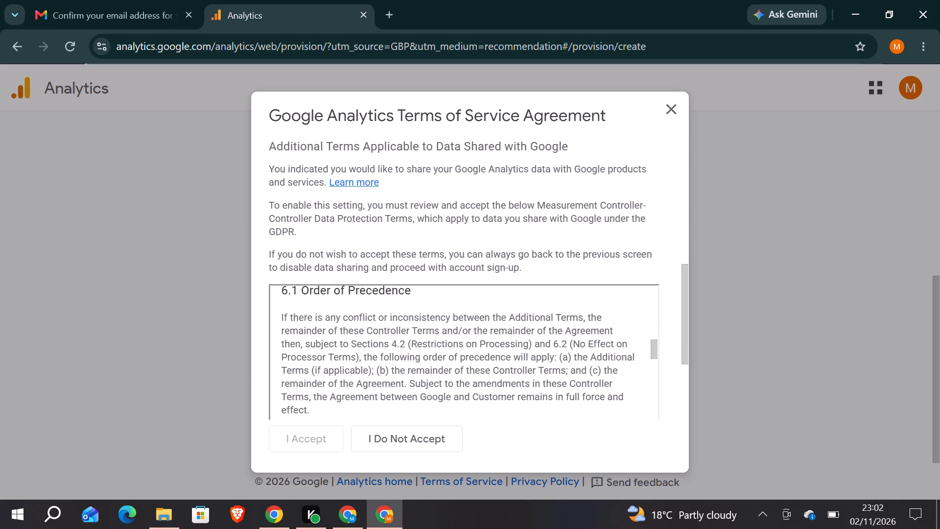
pyautogui.scroll(-10, 420, 323)
pyautogui.scroll(1, 423, 322)
pyautogui.scroll(-20, 423, 322)
pyautogui.scroll(-1, 423, 322)
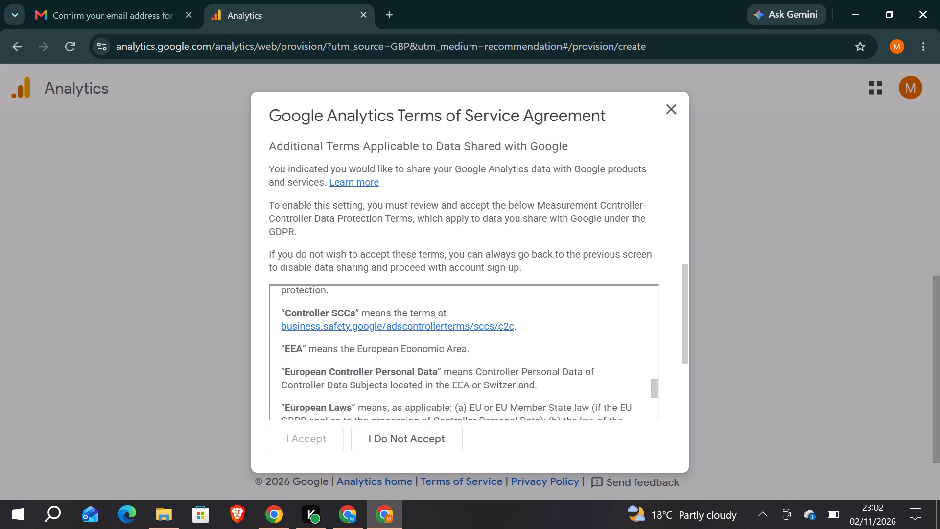
pyautogui.scroll(-20, 425, 321)
pyautogui.scroll(-13, 425, 321)
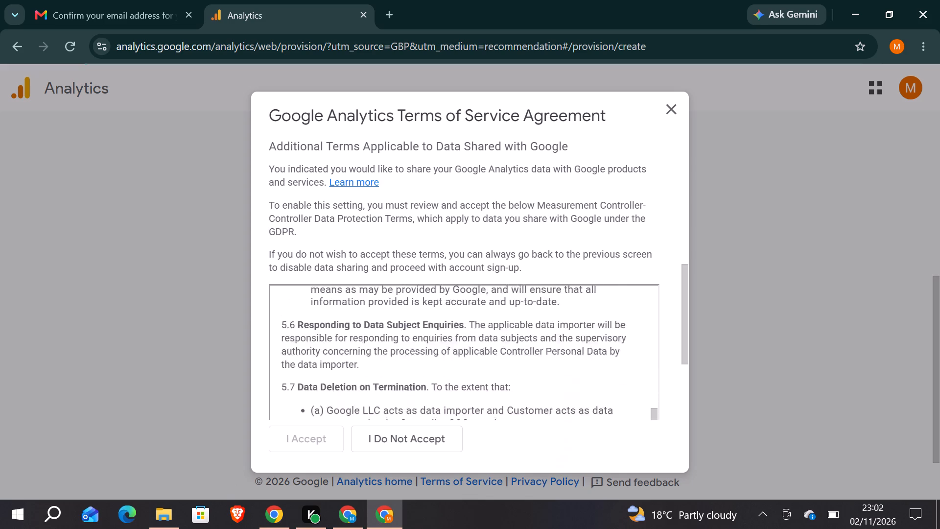
pyautogui.scroll(-20, 425, 321)
pyautogui.scroll(-13, 425, 321)
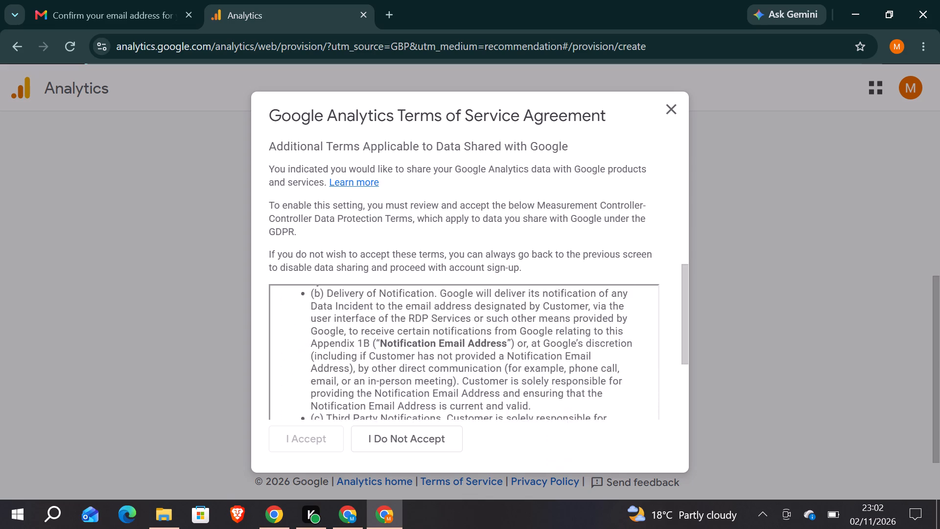
pyautogui.scroll(-20, 426, 321)
pyautogui.scroll(-13, 426, 321)
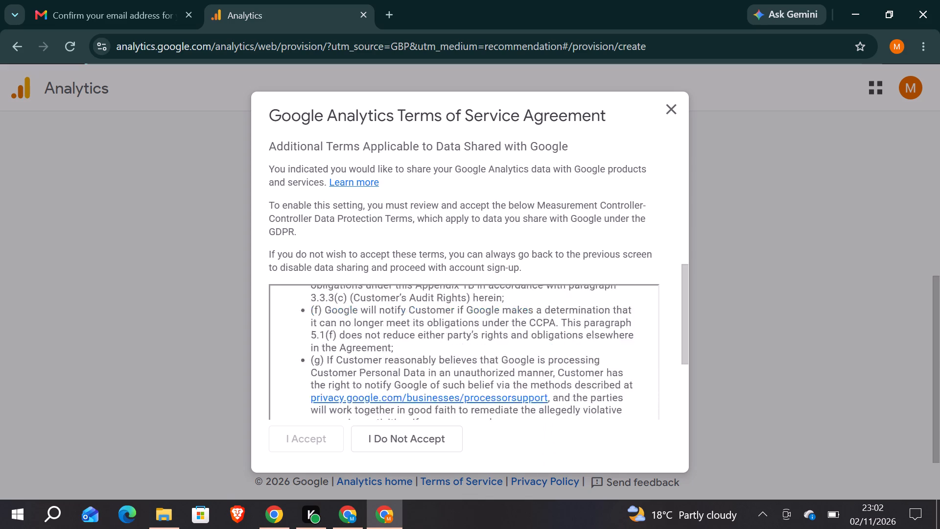
pyautogui.scroll(-20, 434, 310)
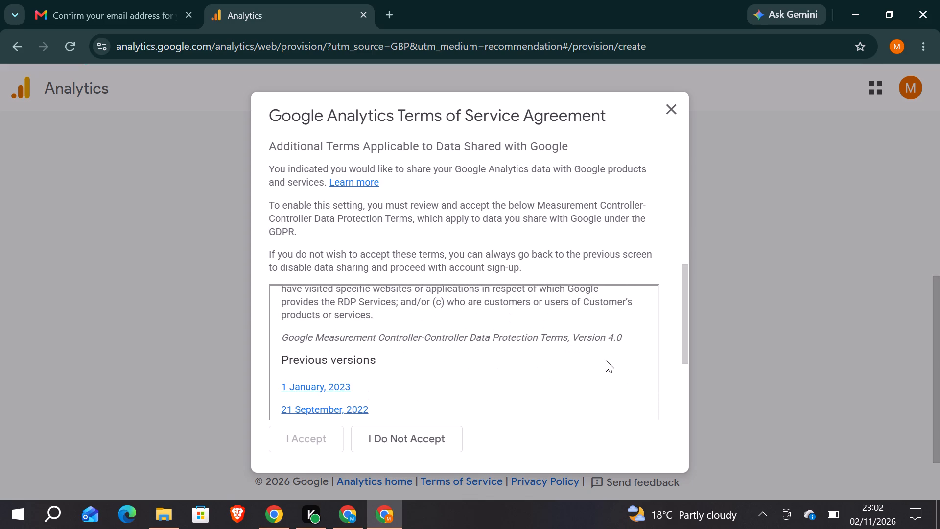
# Accept the Measurement Controller-Controller Data Protection Terms and the Google Analytics Terms of Service Agreement.
pyautogui.scroll(-11, 598, 362)
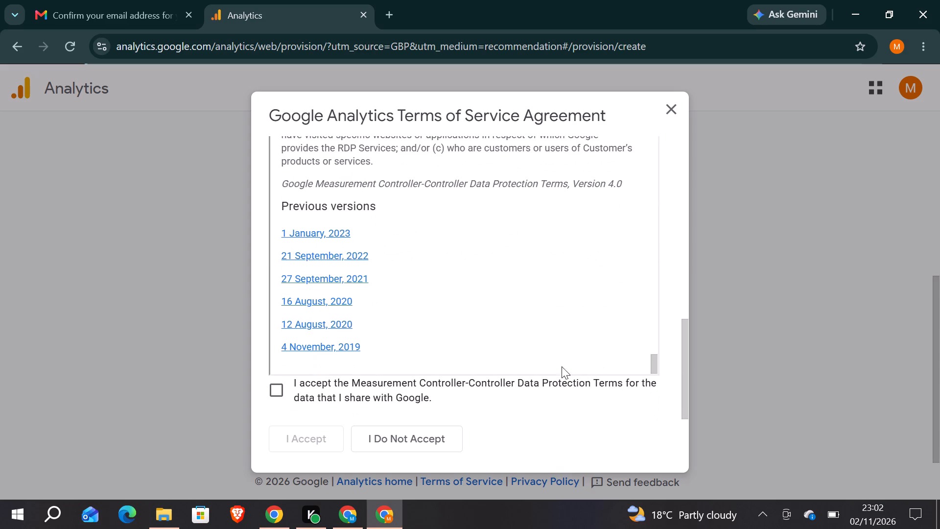
pyautogui.scroll(-1, 532, 355)
pyautogui.scroll(-1, 438, 361)
pyautogui.click(273, 384)
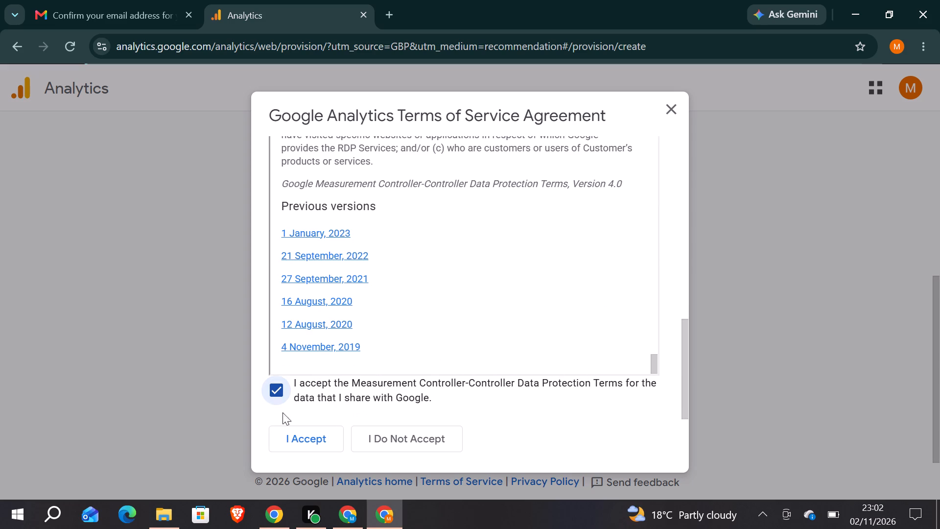
pyautogui.click(301, 427)
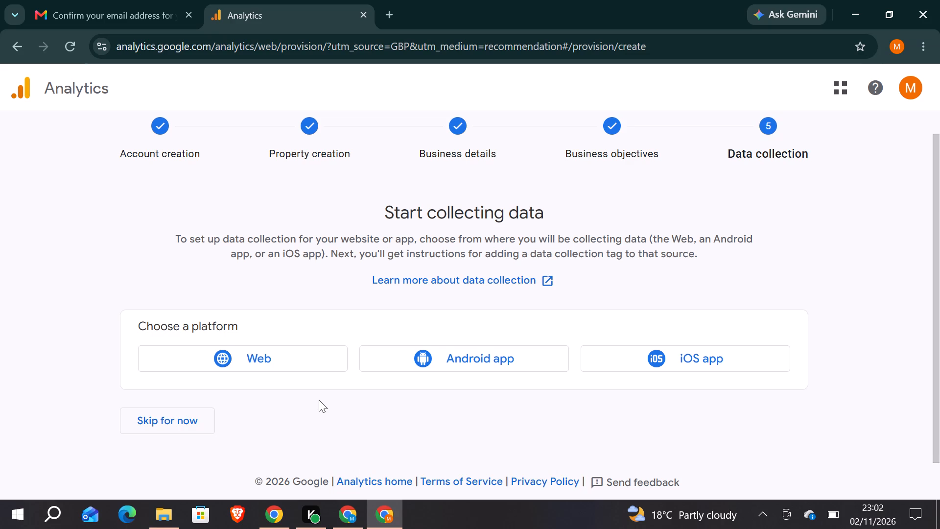
# Check the Android app stream registration form, close it, and skip the data collection platform choice for now.
pyautogui.click(507, 352)
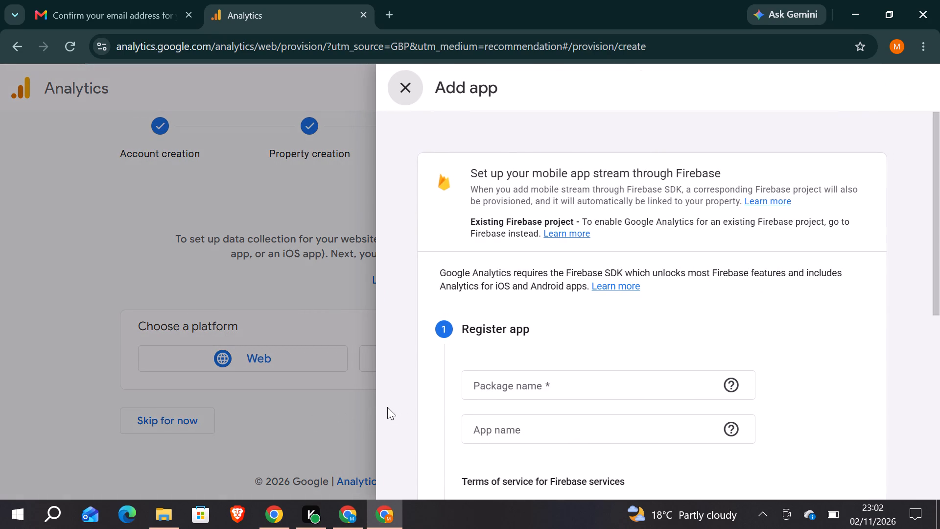
pyautogui.click(311, 389)
pyautogui.click(191, 420)
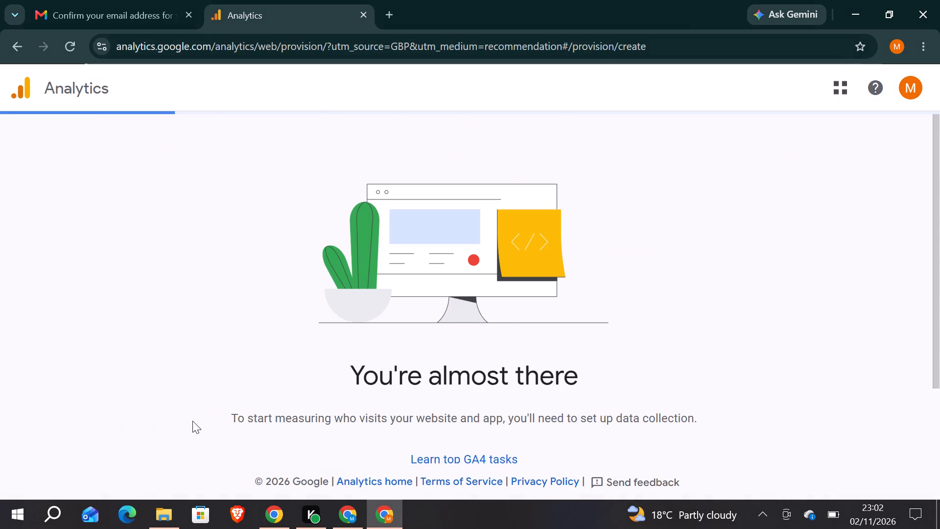
# Choose to set up data collection from the "You're almost there" page.
pyautogui.scroll(-6, 221, 446)
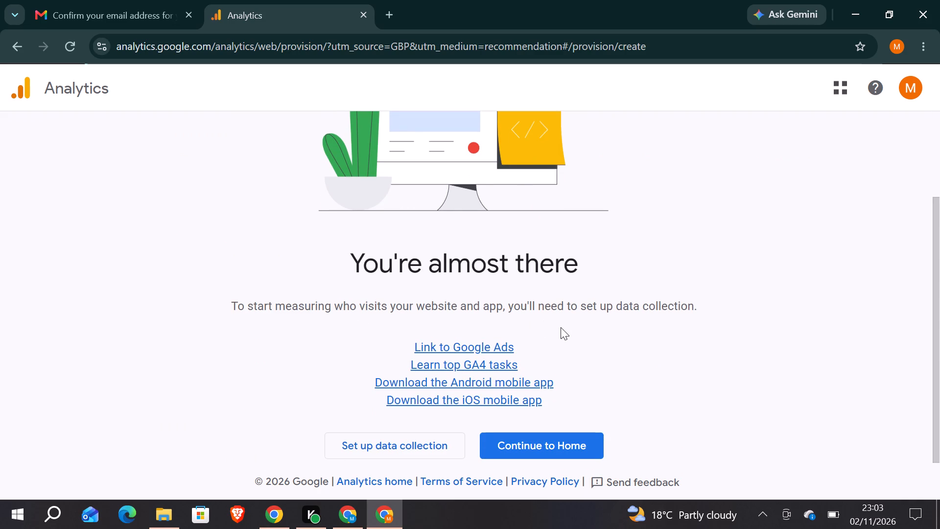
pyautogui.scroll(-4, 627, 333)
pyautogui.click(431, 443)
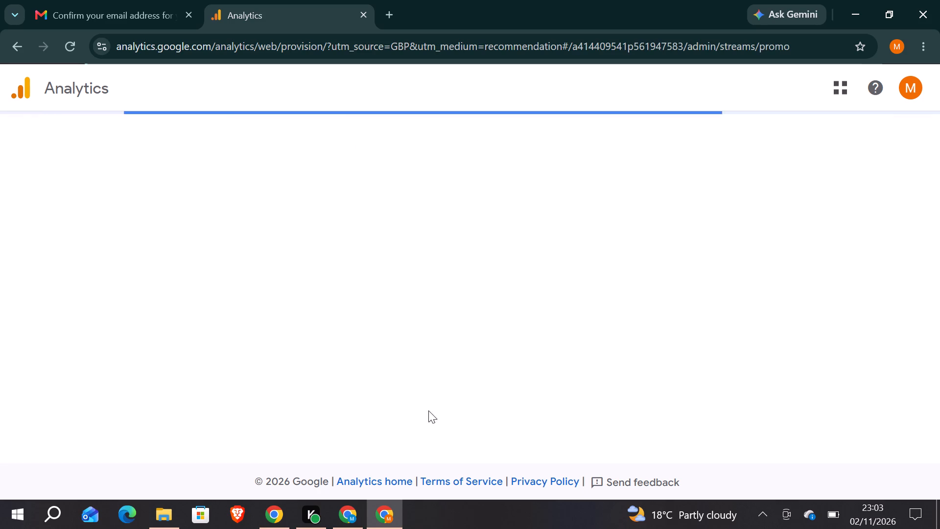
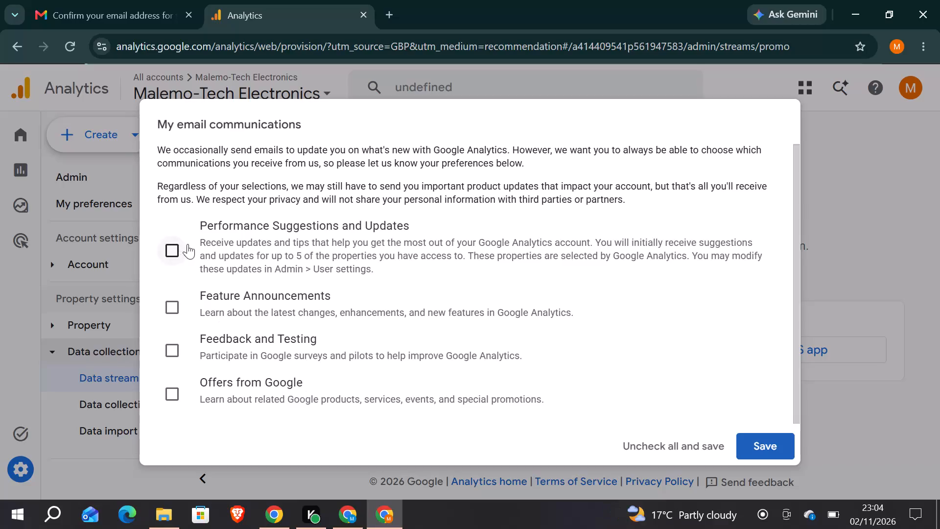
# Opt in to performance suggestions, feature announcements, feedback and testing, and Google offers emails, and save the communication preferences.
pyautogui.click(173, 247)
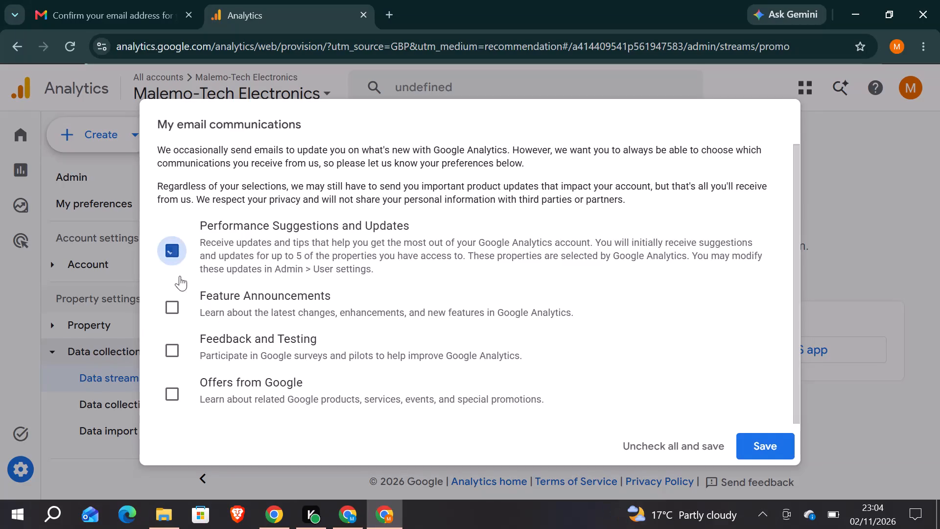
pyautogui.moveTo(172, 304); pyautogui.dragTo(170, 309)
pyautogui.click(169, 354)
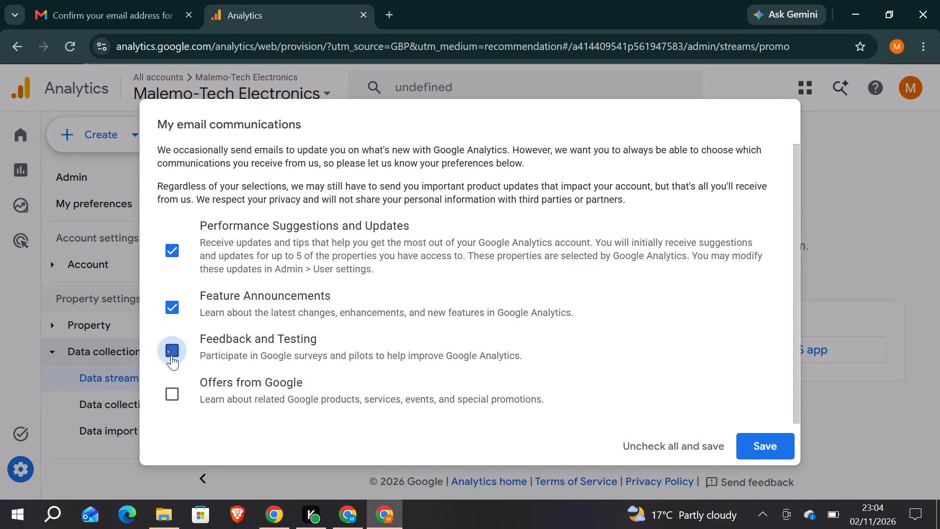
pyautogui.click(183, 396)
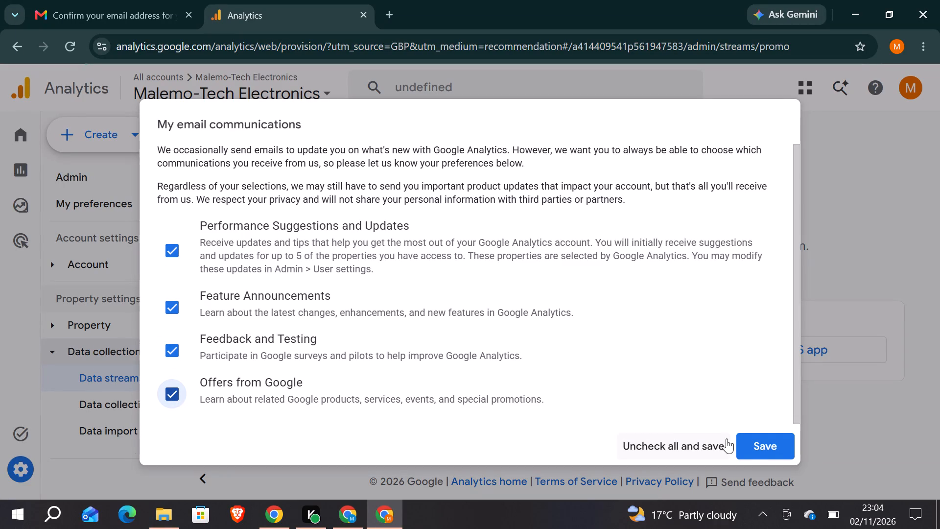
pyautogui.click(766, 450)
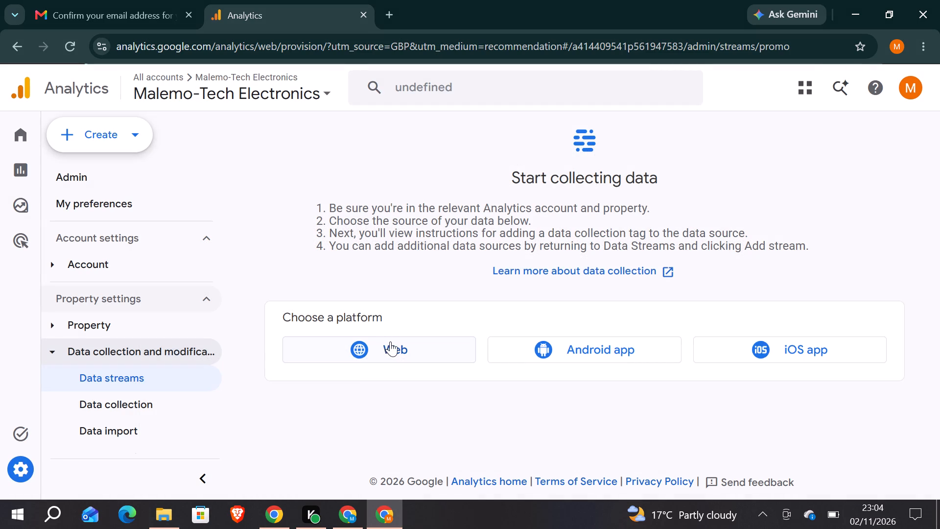
# Open the Admin page for Malemo-Tech Electronics and dismiss the Analytics Advisor introduction.
pyautogui.scroll(-1, 378, 341)
pyautogui.scroll(-3, 286, 334)
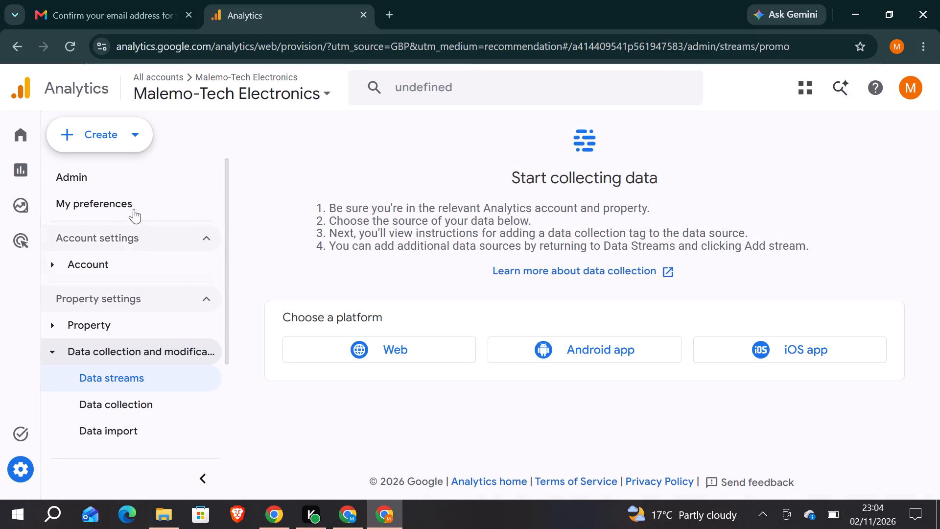
pyautogui.click(147, 182)
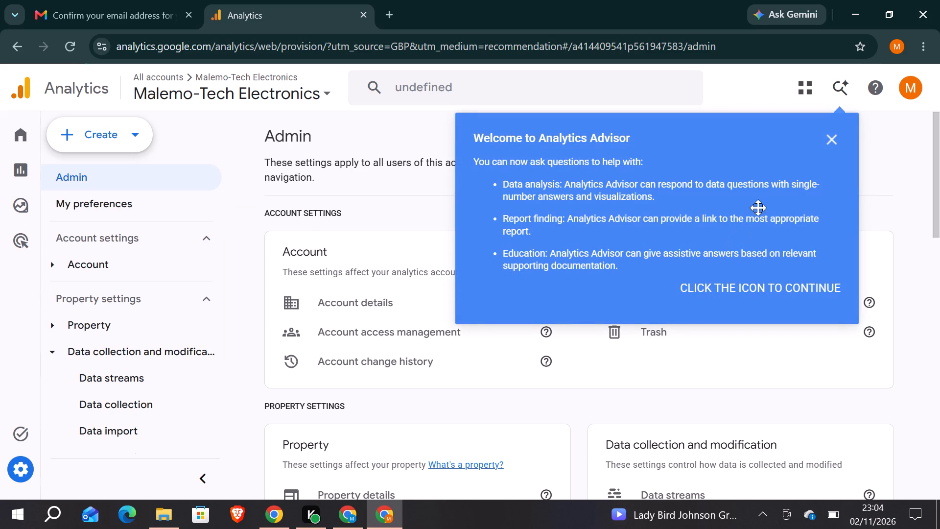
pyautogui.click(893, 208)
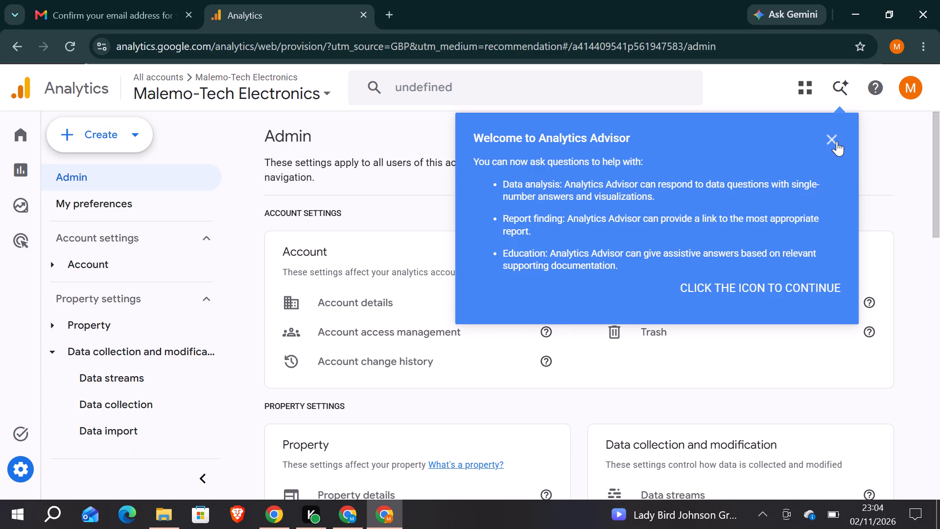
pyautogui.click(837, 141)
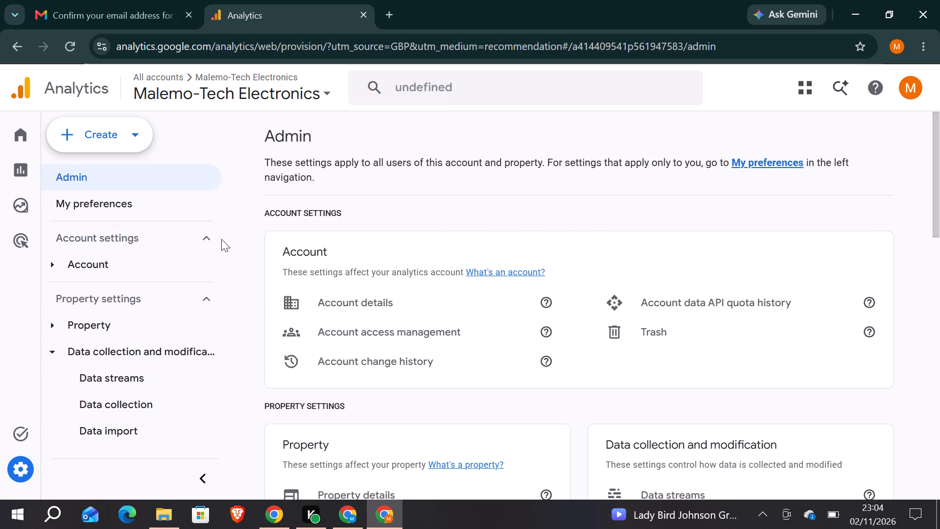
# Look through the Admin page's account, property, data collection, data display and product link settings.
pyautogui.scroll(-3, 227, 223)
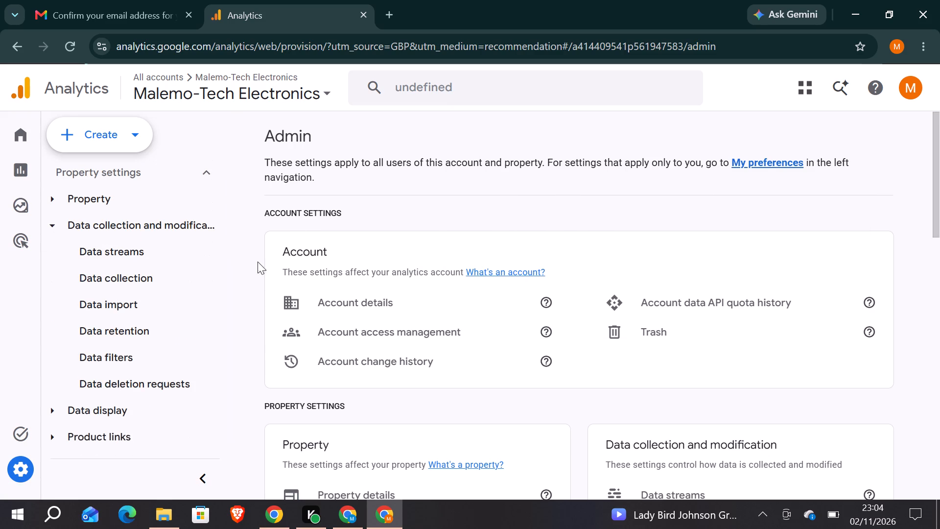
pyautogui.scroll(-3, 258, 262)
pyautogui.scroll(-1, 500, 268)
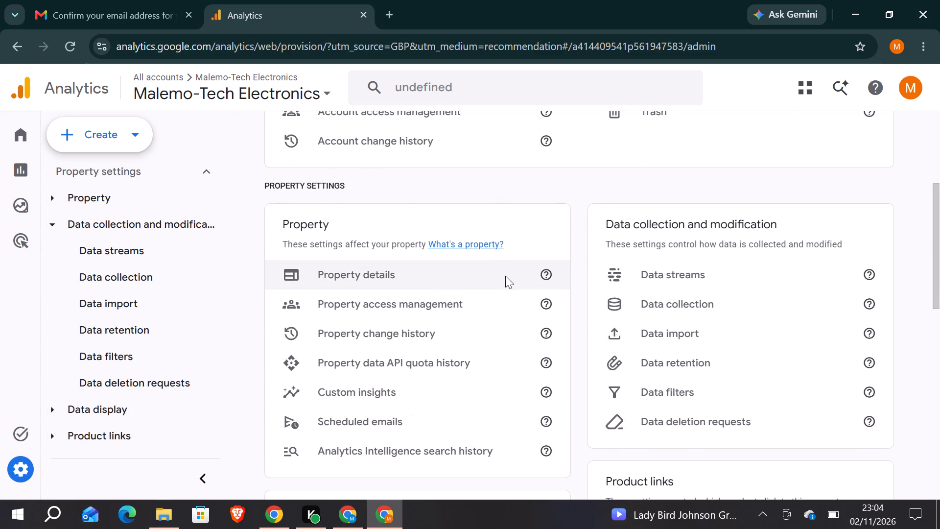
pyautogui.scroll(-5, 514, 289)
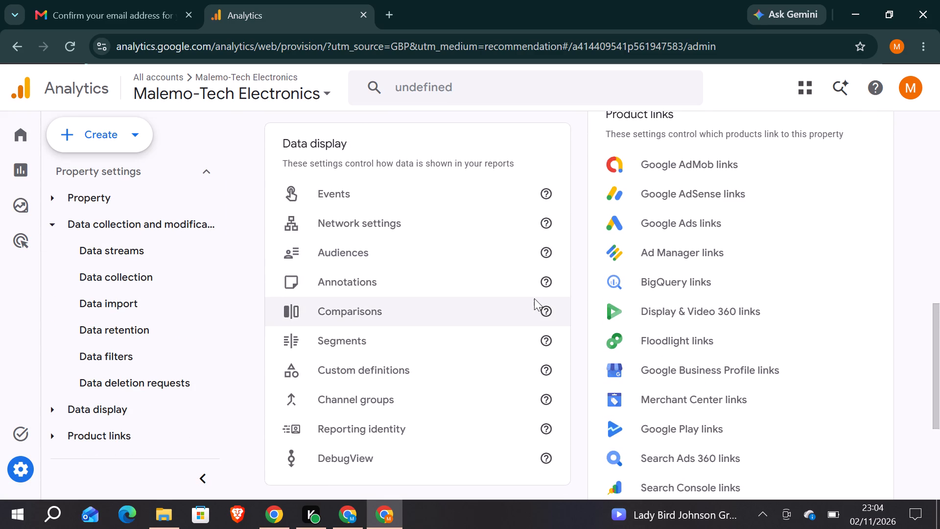
pyautogui.scroll(-5, 534, 298)
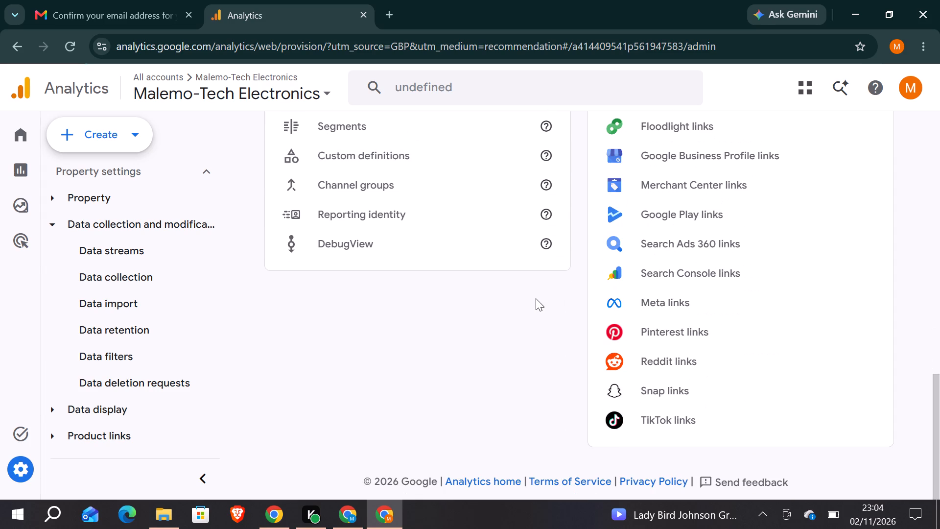
pyautogui.scroll(-1, 536, 298)
pyautogui.scroll(7, 536, 298)
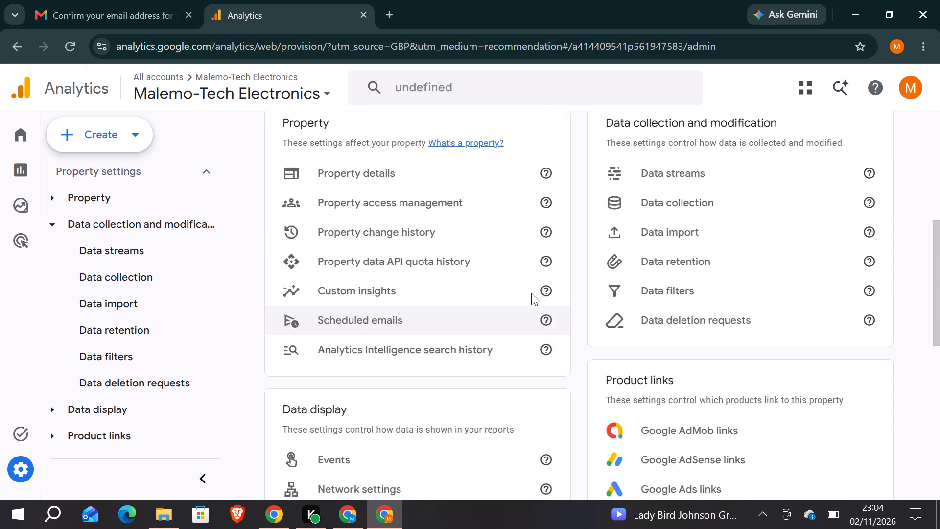
pyautogui.scroll(2, 531, 293)
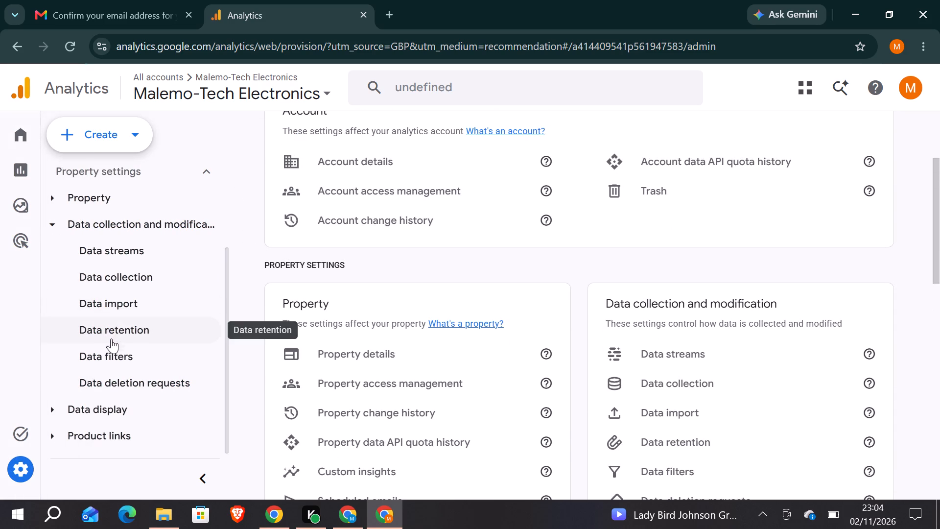
pyautogui.click(41, 475)
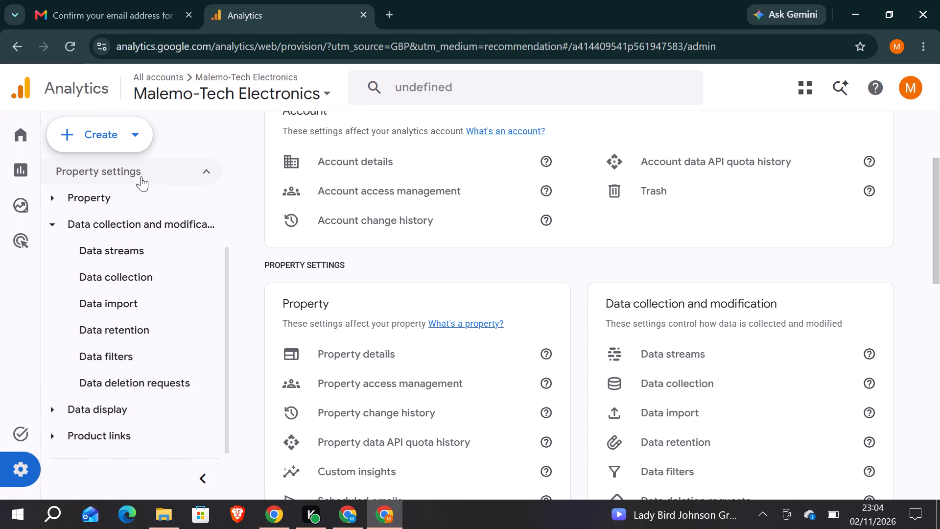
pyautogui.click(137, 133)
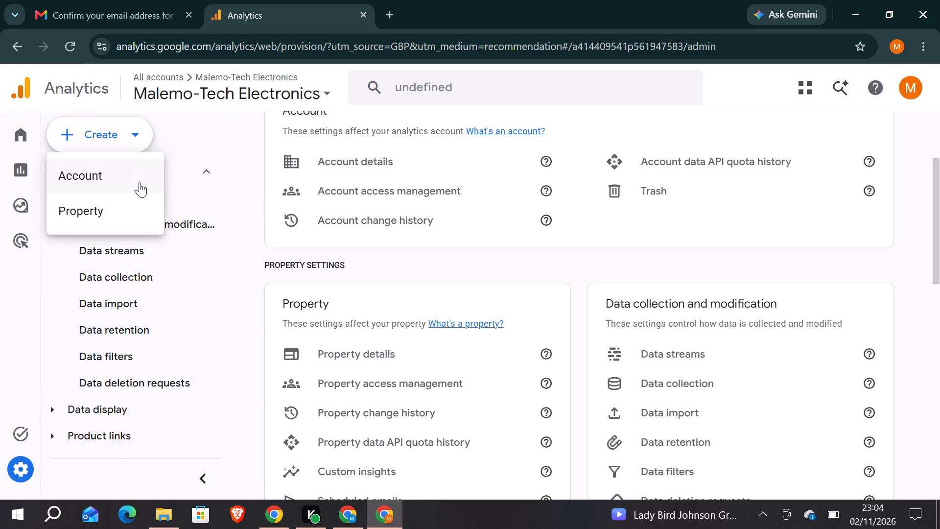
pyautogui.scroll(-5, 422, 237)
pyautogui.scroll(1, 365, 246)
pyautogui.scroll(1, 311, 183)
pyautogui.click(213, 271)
# Check the Product links group and expand the Data display group within the property settings.
pyautogui.scroll(-5, 214, 287)
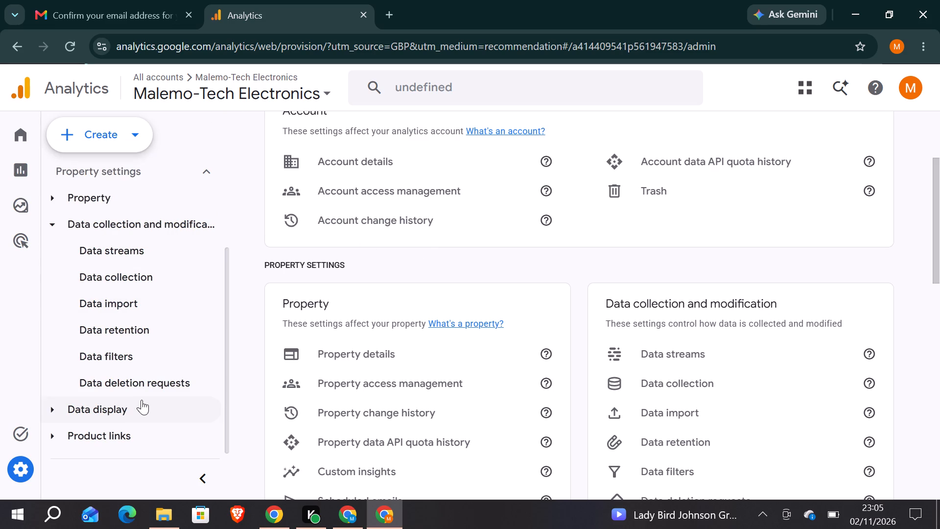
pyautogui.click(132, 437)
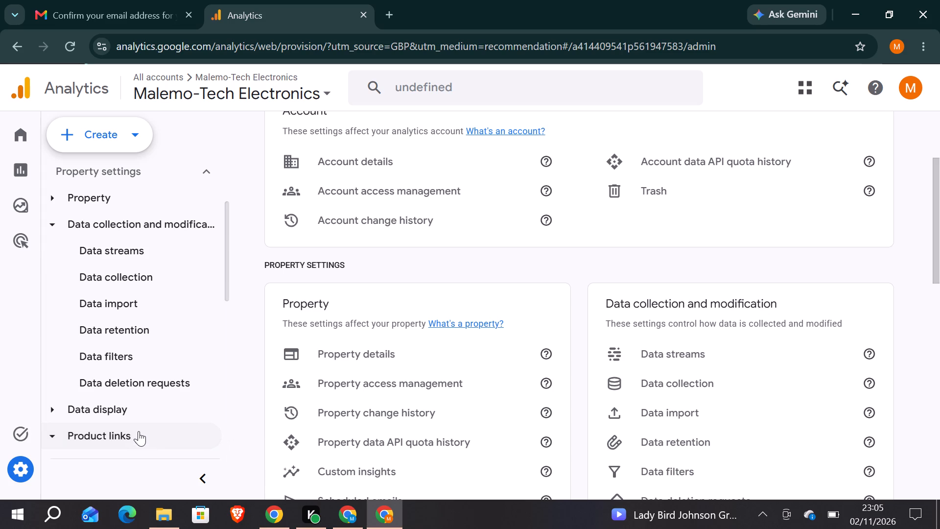
pyautogui.click(62, 432)
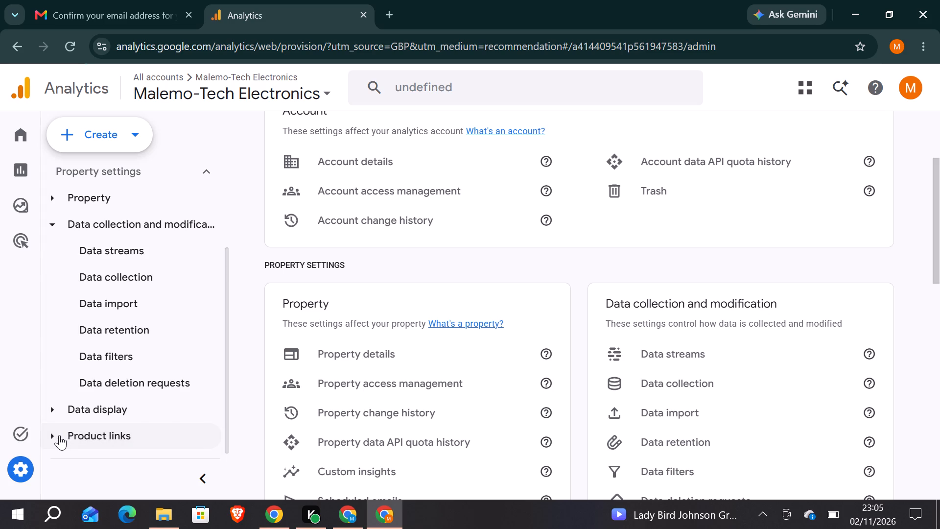
pyautogui.click(47, 435)
pyautogui.click(63, 411)
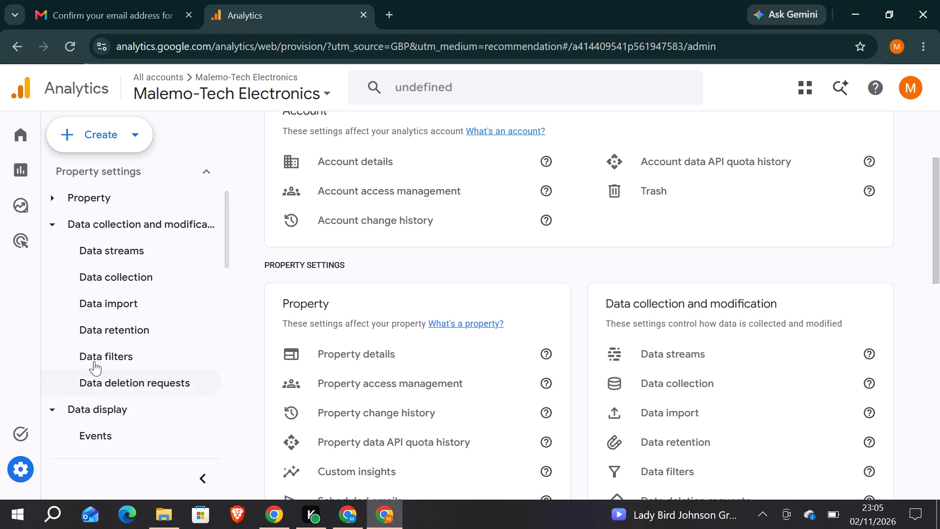
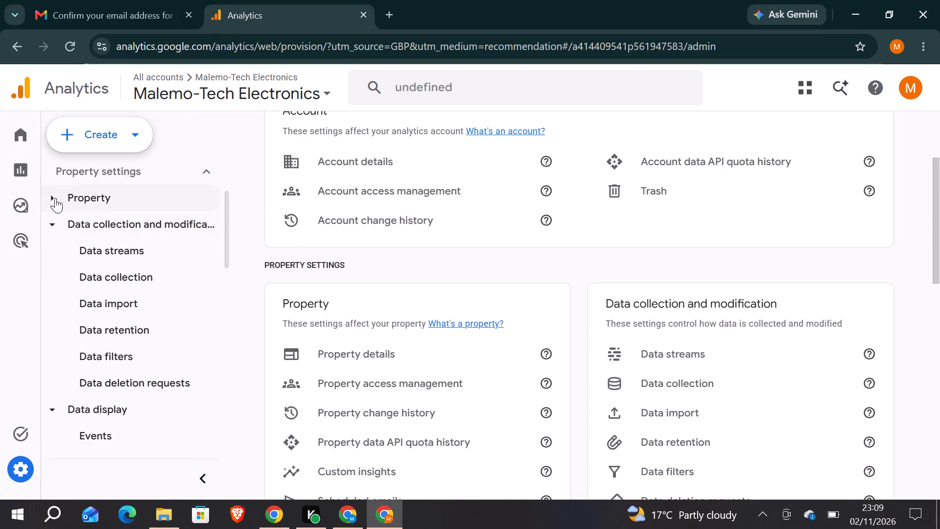
# Open the account details, accept the Data Processing Terms as required by GDPR, and save the account settings.
pyautogui.click(452, 150)
pyautogui.click(458, 158)
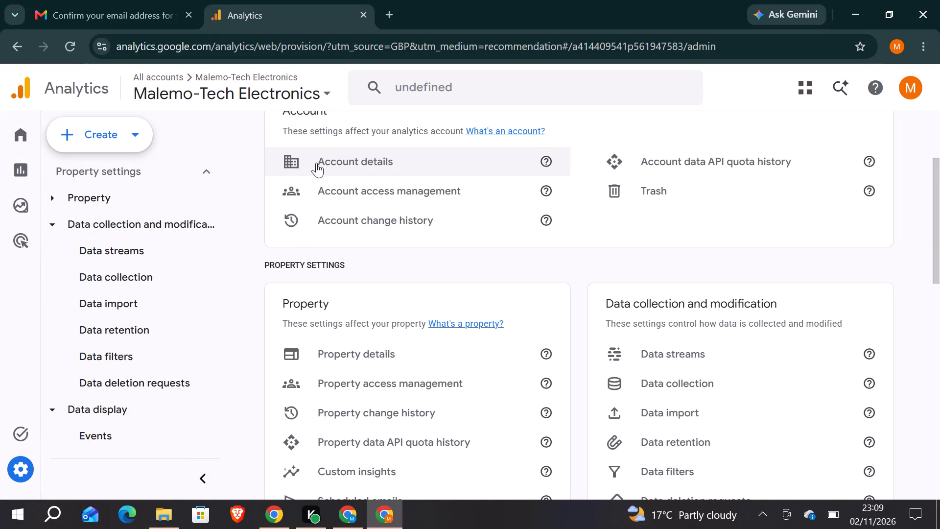
pyautogui.click(316, 163)
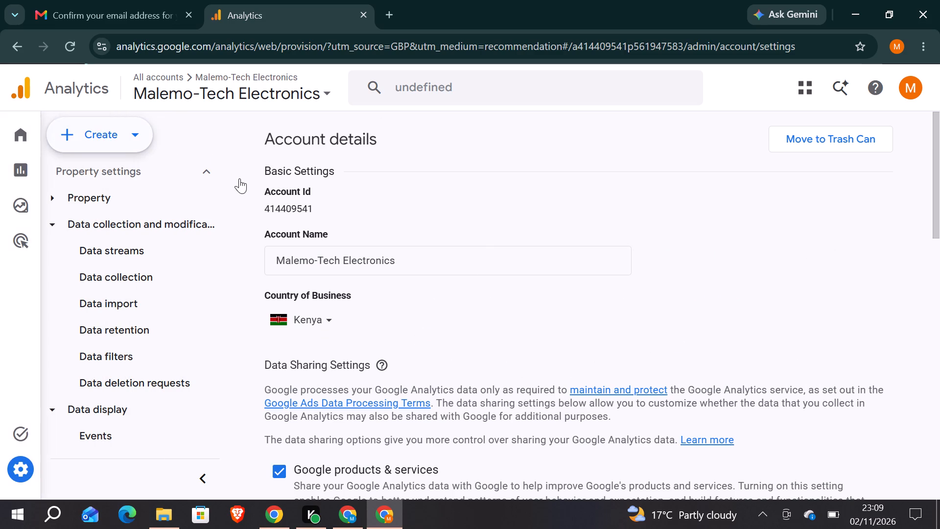
pyautogui.scroll(-3, 455, 272)
pyautogui.scroll(-1, 467, 336)
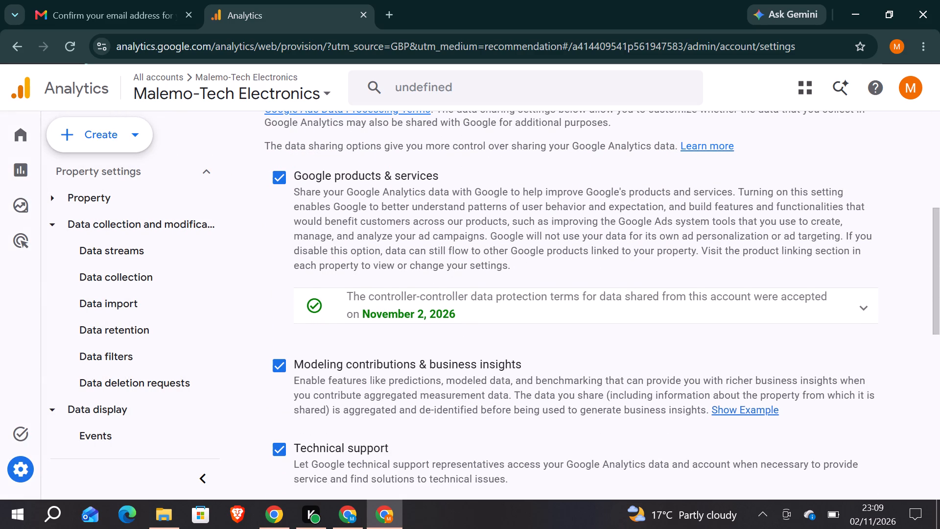
pyautogui.scroll(-3, 443, 350)
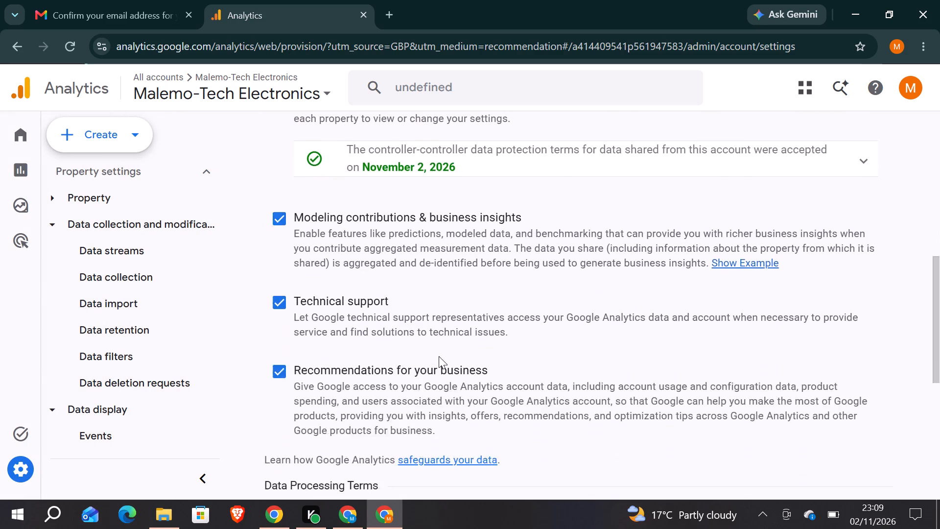
pyautogui.scroll(-6, 439, 356)
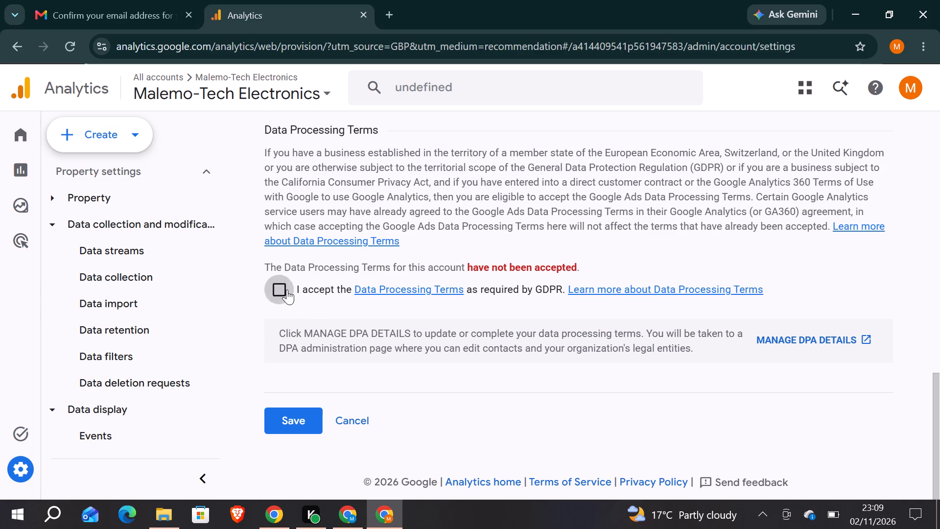
pyautogui.click(297, 409)
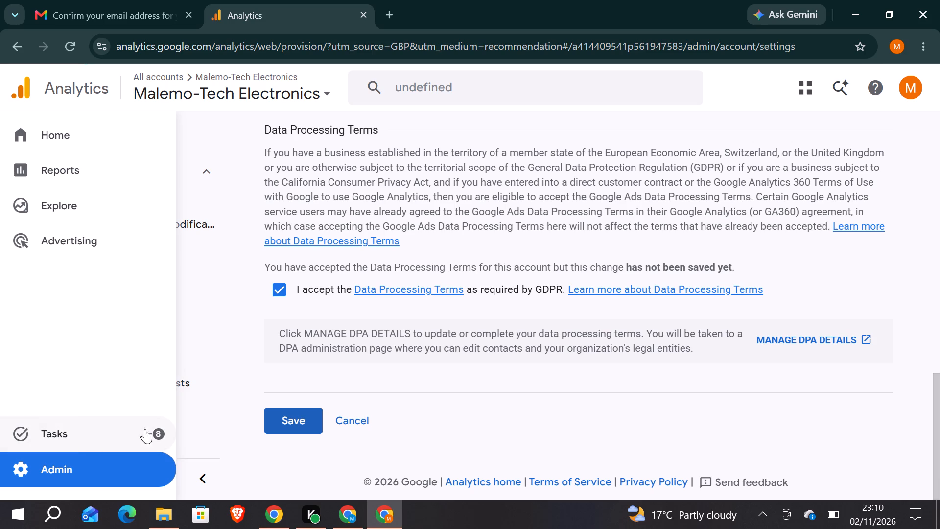
pyautogui.click(295, 426)
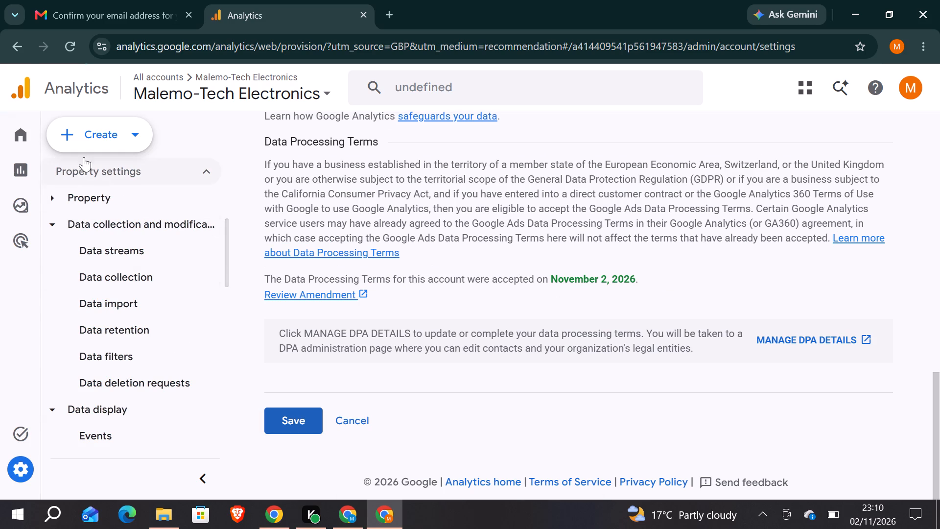
# Collapse the settings navigation and review the account details from the Data Processing Terms up to Basic Settings, returning to the Admin page.
pyautogui.scroll(-4, 578, 292)
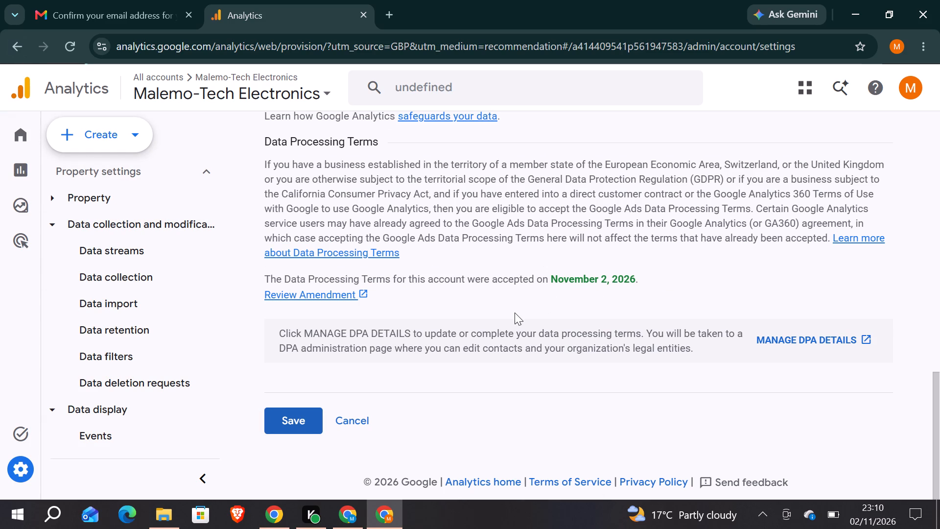
pyautogui.scroll(-4, 513, 314)
pyautogui.click(204, 477)
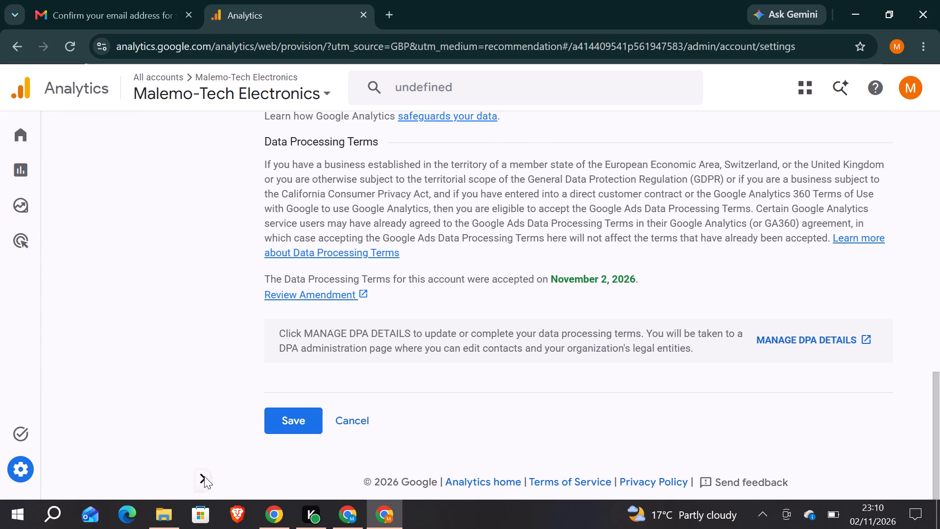
pyautogui.scroll(1, 679, 231)
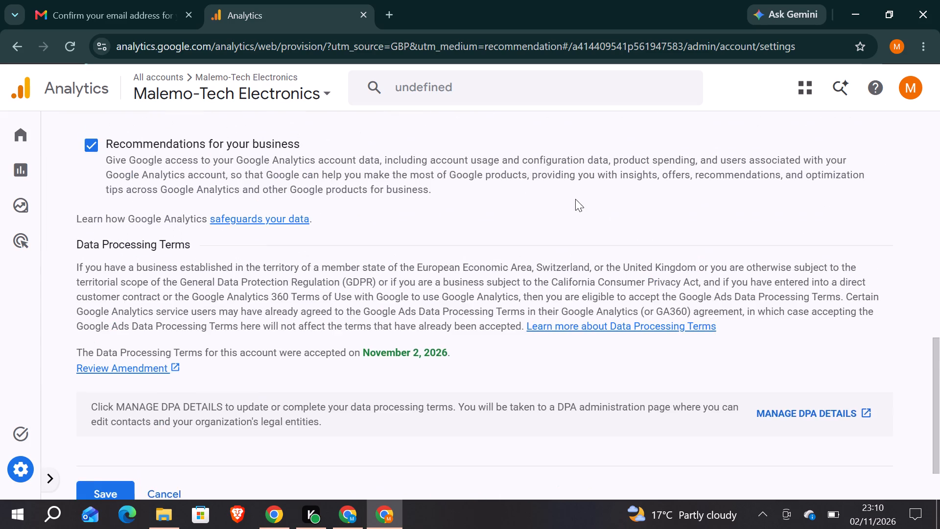
pyautogui.scroll(5, 574, 198)
pyautogui.scroll(16, 567, 195)
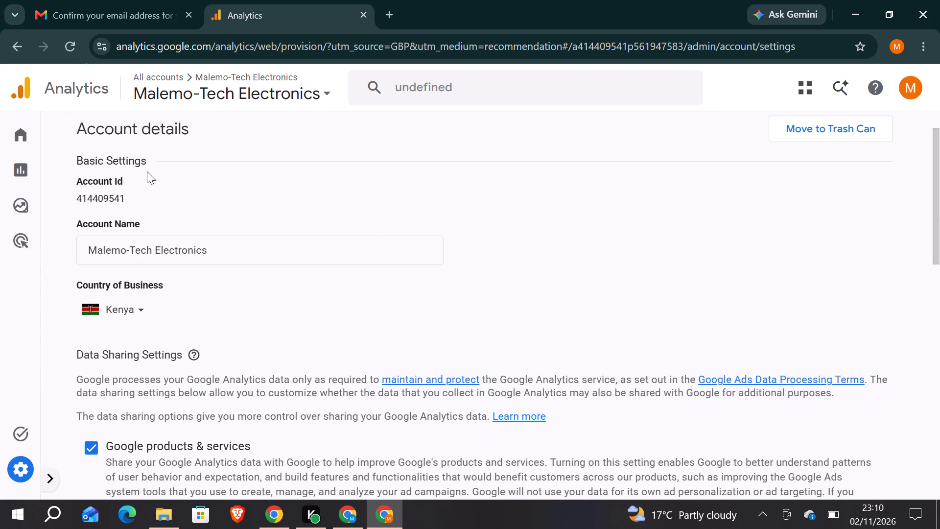
pyautogui.click(10, 42)
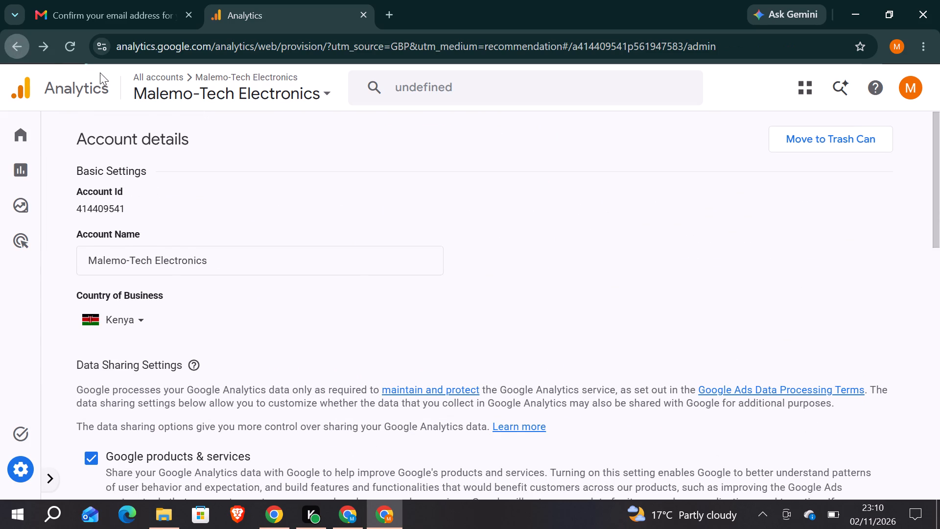
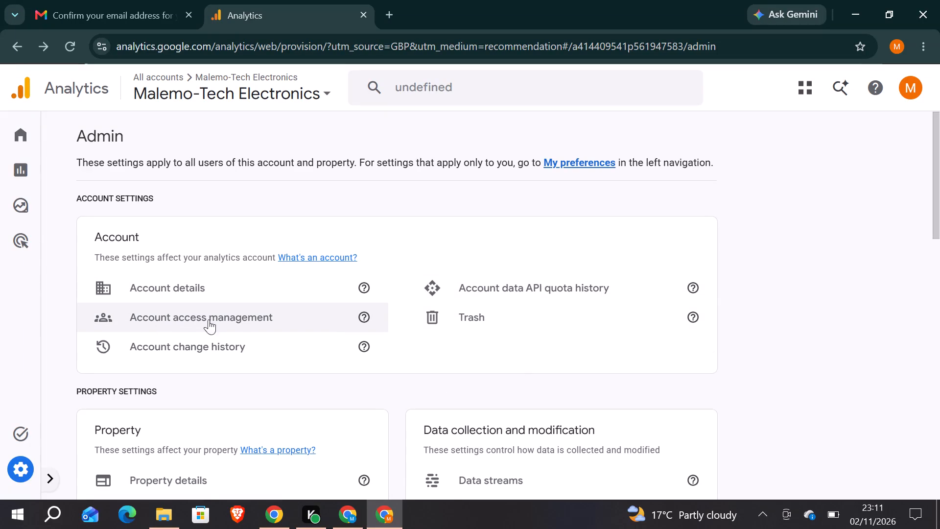
# Open Account access management and examine the actions available for the Malemo-Tech Electronics administrator and the user list, leaving the entry unselected.
pyautogui.click(256, 314)
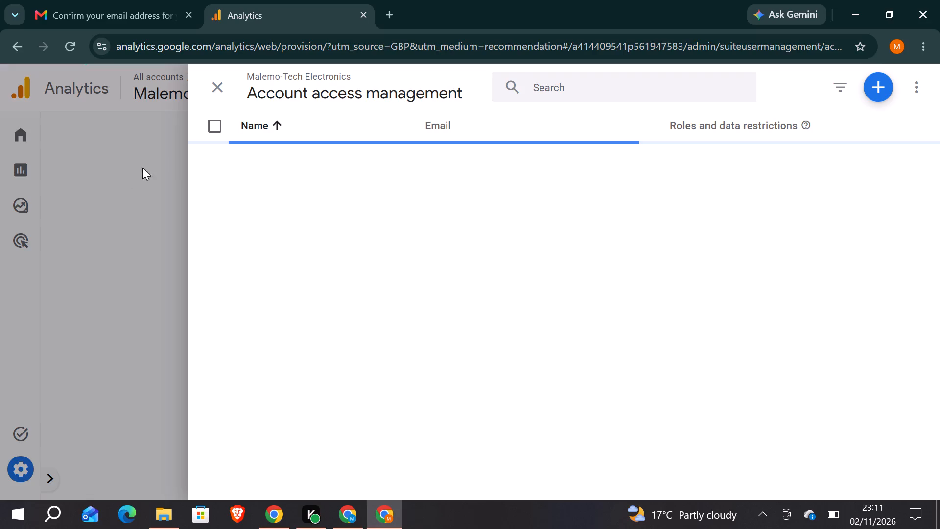
pyautogui.click(220, 153)
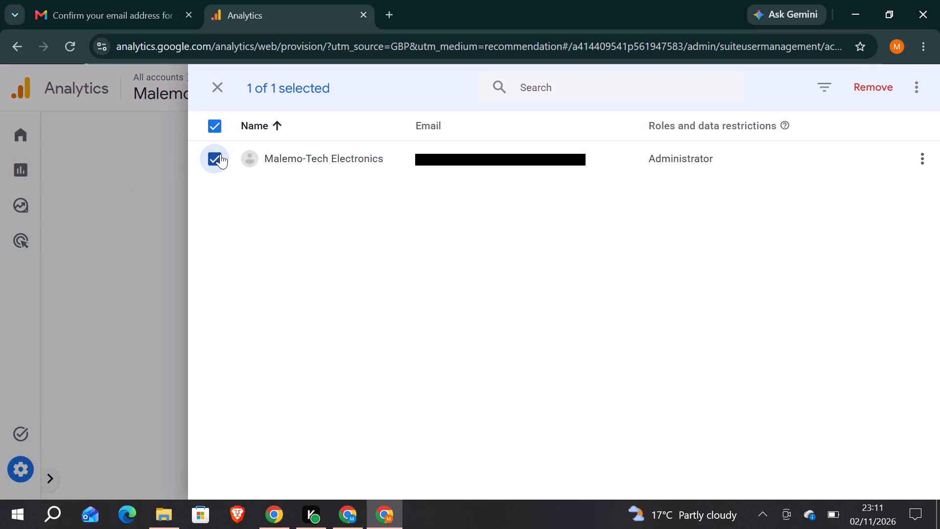
pyautogui.click(922, 160)
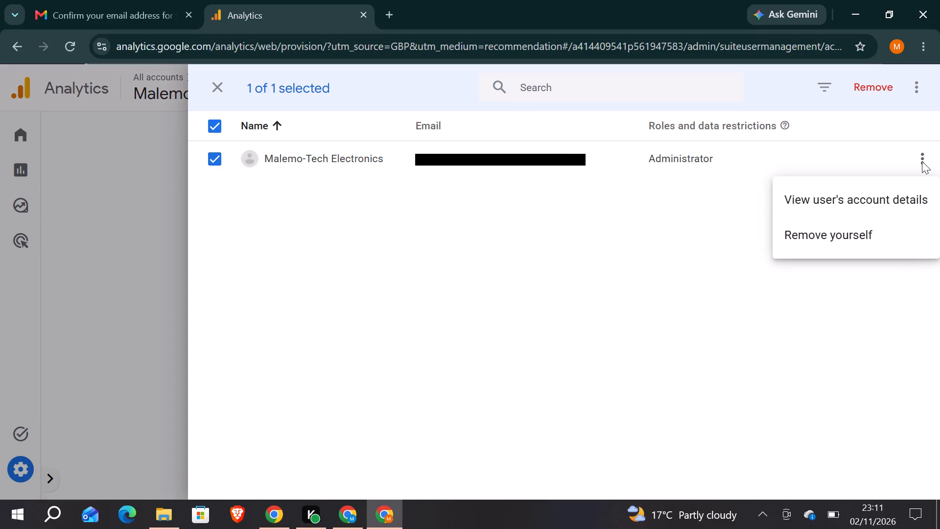
pyautogui.click(485, 253)
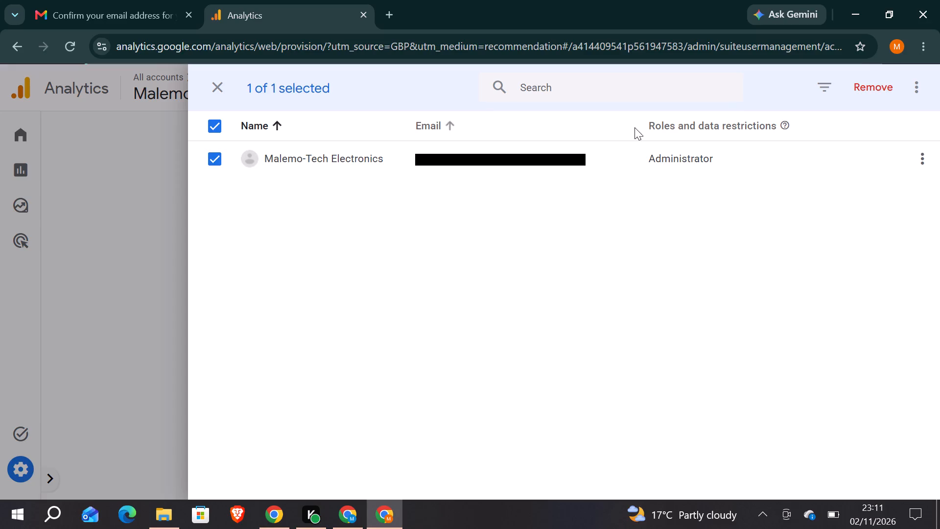
pyautogui.click(917, 95)
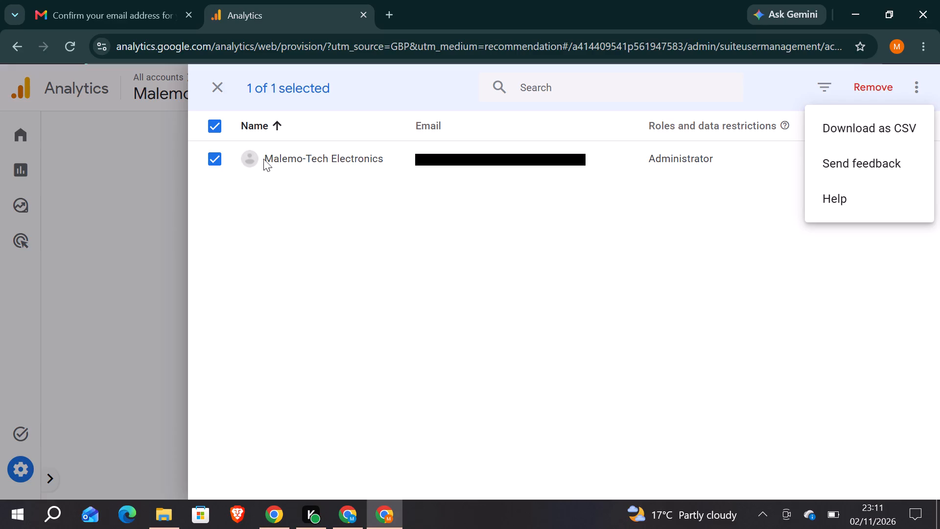
pyautogui.click(195, 151)
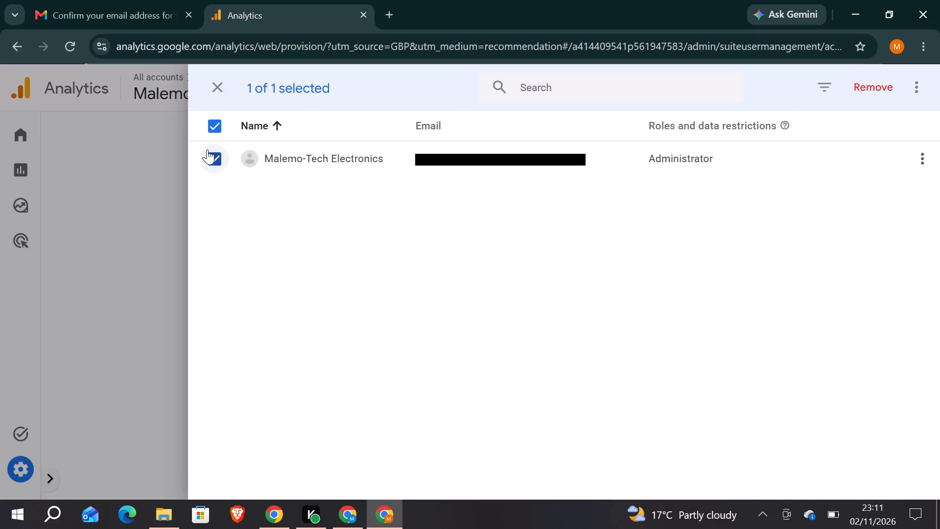
pyautogui.click(208, 150)
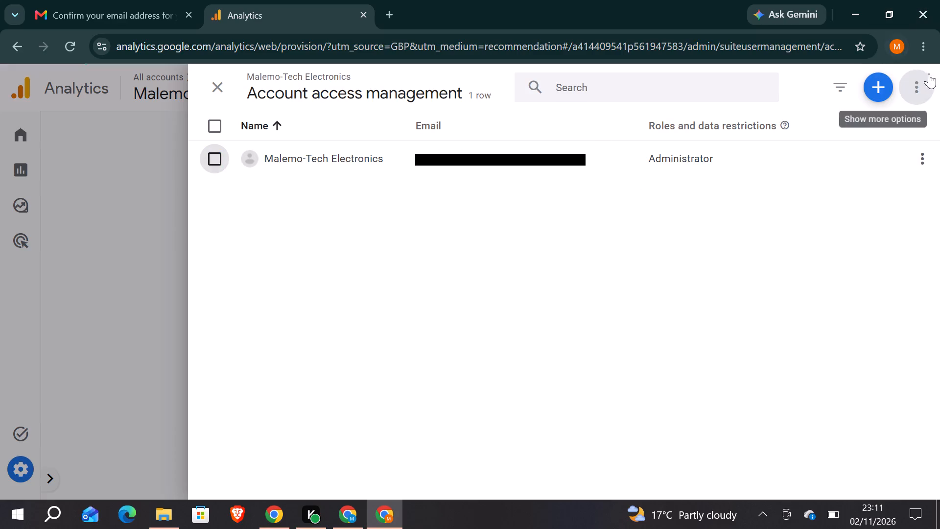
pyautogui.click(918, 82)
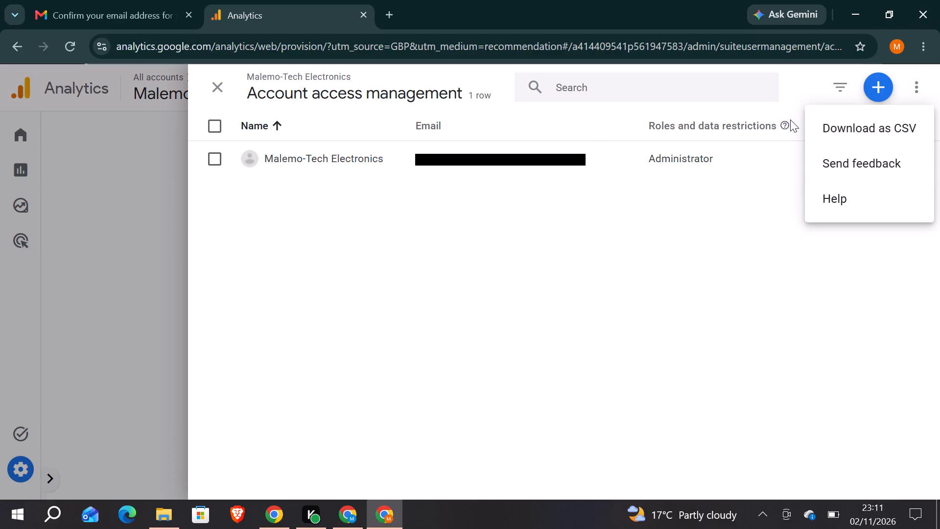
# Open the choices for adding access permissions to new users of the account.
pyautogui.click(876, 88)
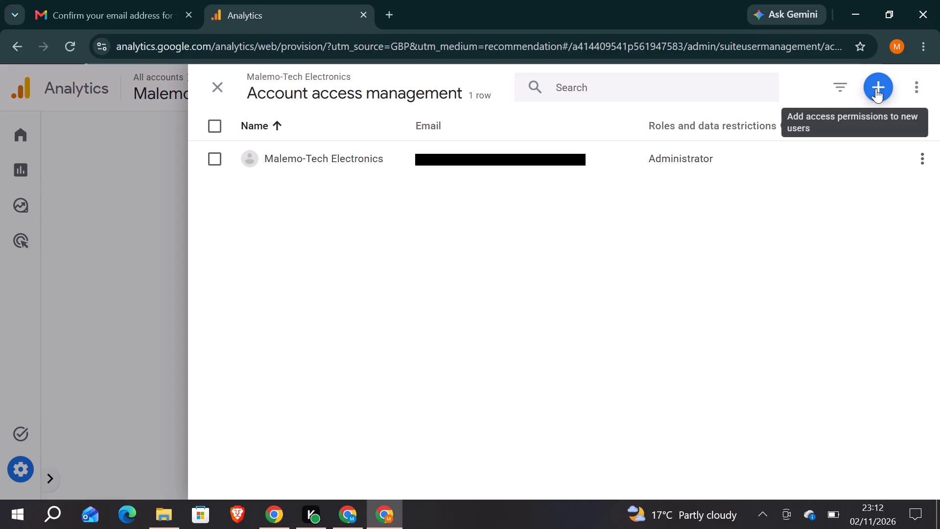
pyautogui.click(876, 88)
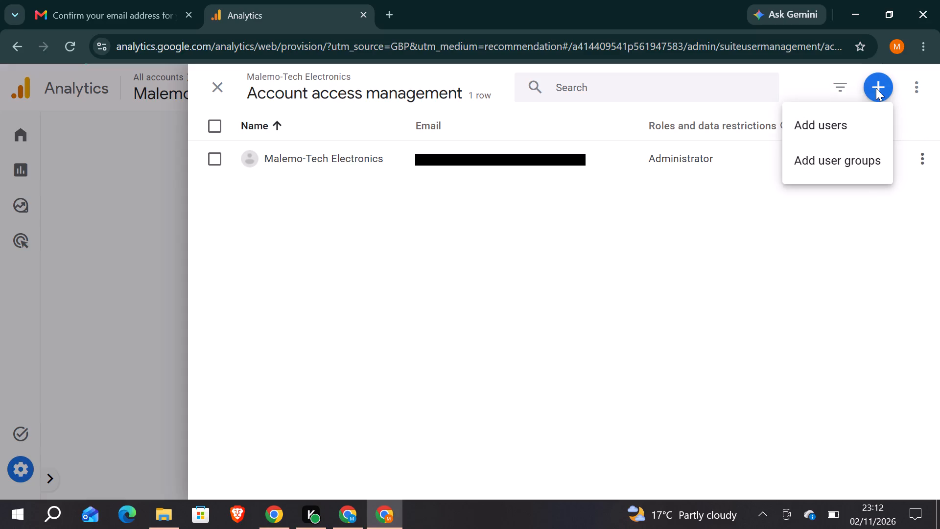